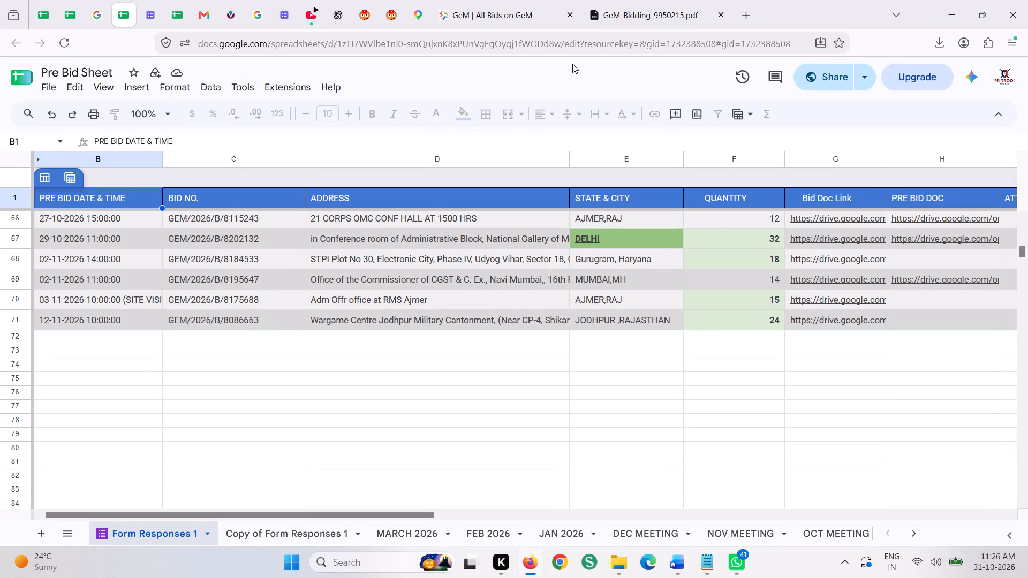
# Close the previously opened bid document GeM-Bidding-9950215.pdf.
pyautogui.click(657, 0)
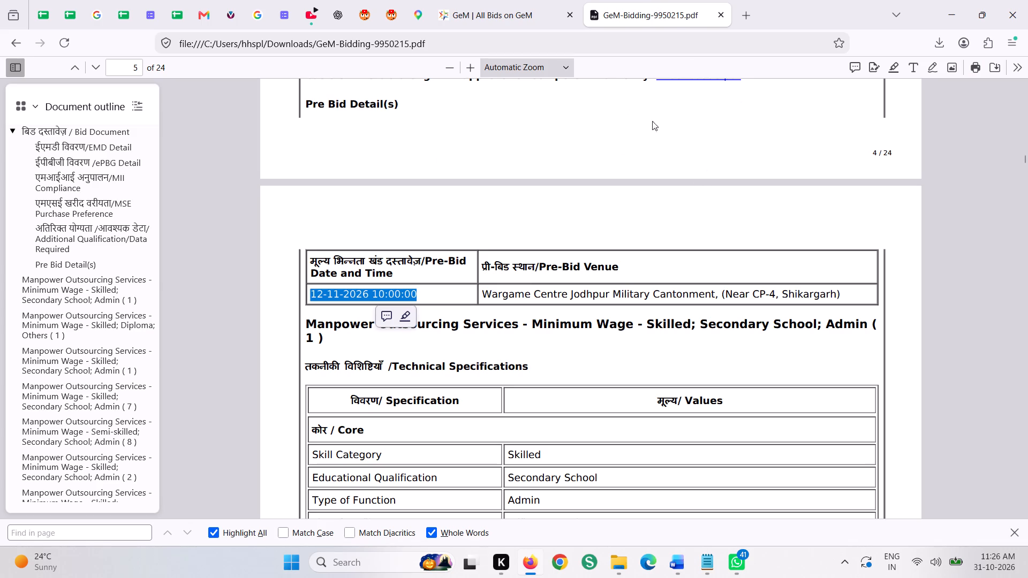
pyautogui.click(666, 0)
pyautogui.click(724, 17)
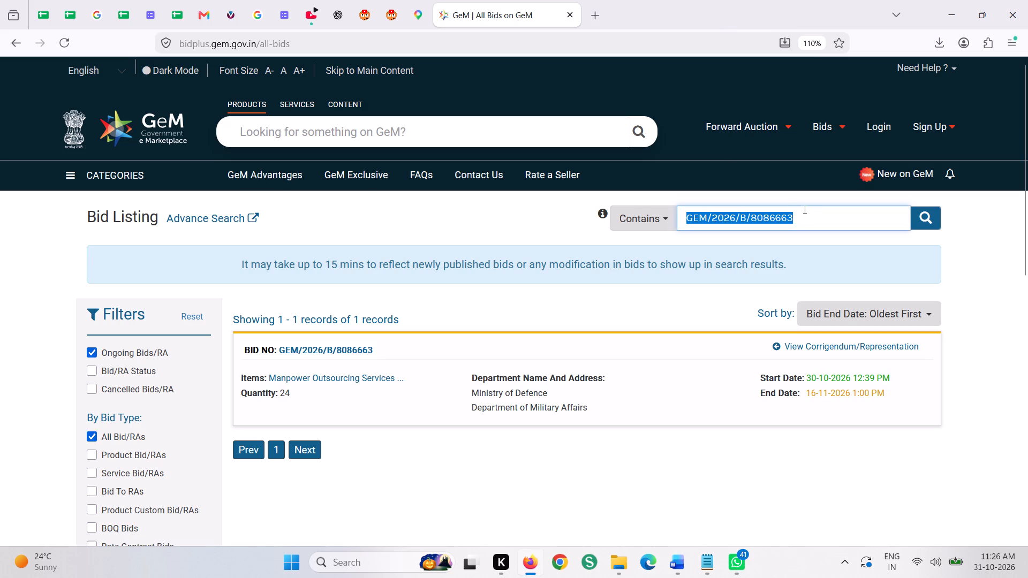
# Search the GeM bid listing for GEM/2026/B/8211637 and open that bid's PDF document.
pyautogui.hotkey('ctrl', 'v')
pyautogui.press('Return')
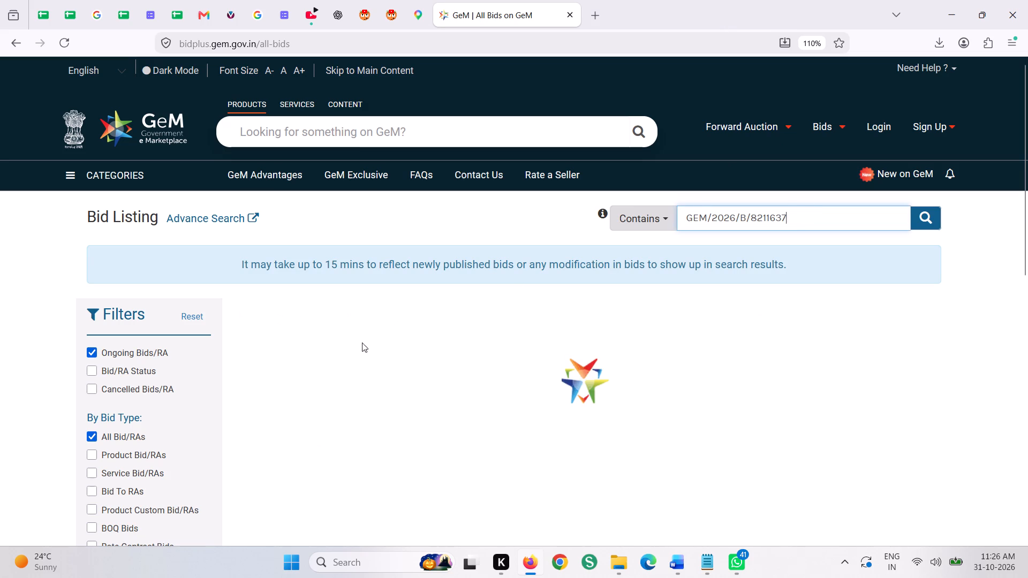
pyautogui.click(353, 352)
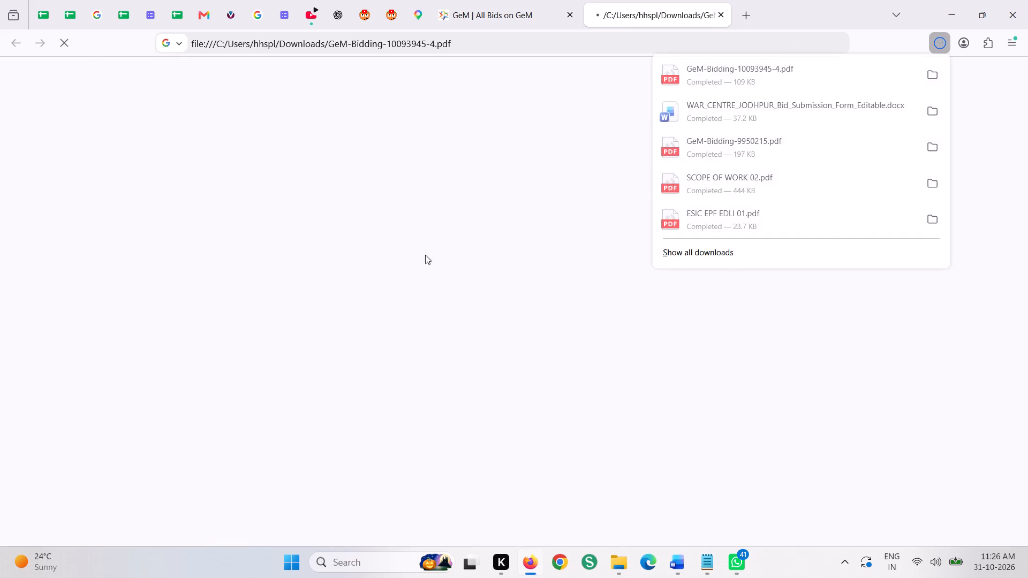
pyautogui.click(361, 252)
pyautogui.scroll(-3, 492, 261)
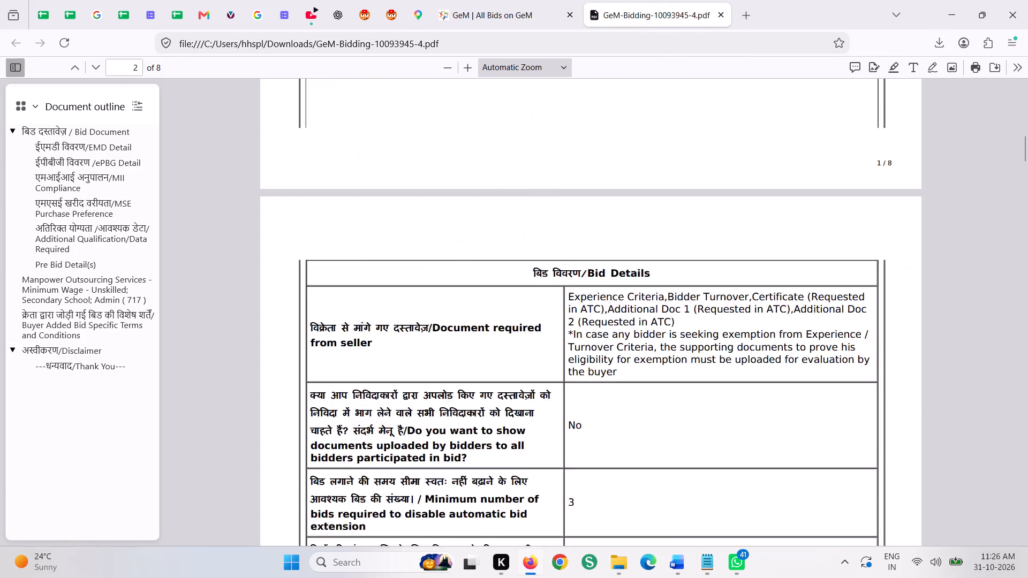
# Start another PRE BID REPORT form response and enter GEM/2026/B/8211637 as the bid number.
pyautogui.click(126, 14)
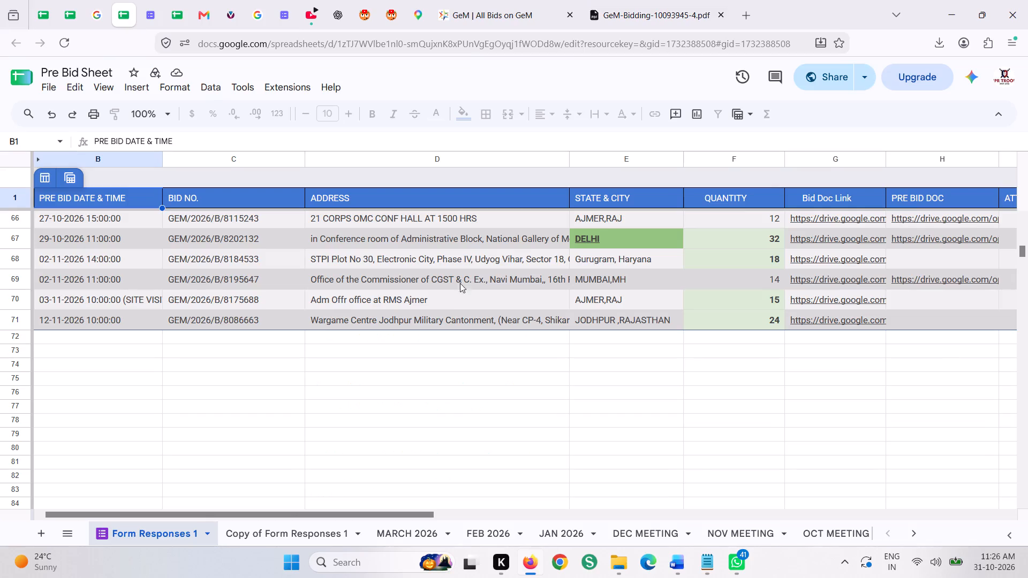
pyautogui.click(148, 20)
pyautogui.click(326, 165)
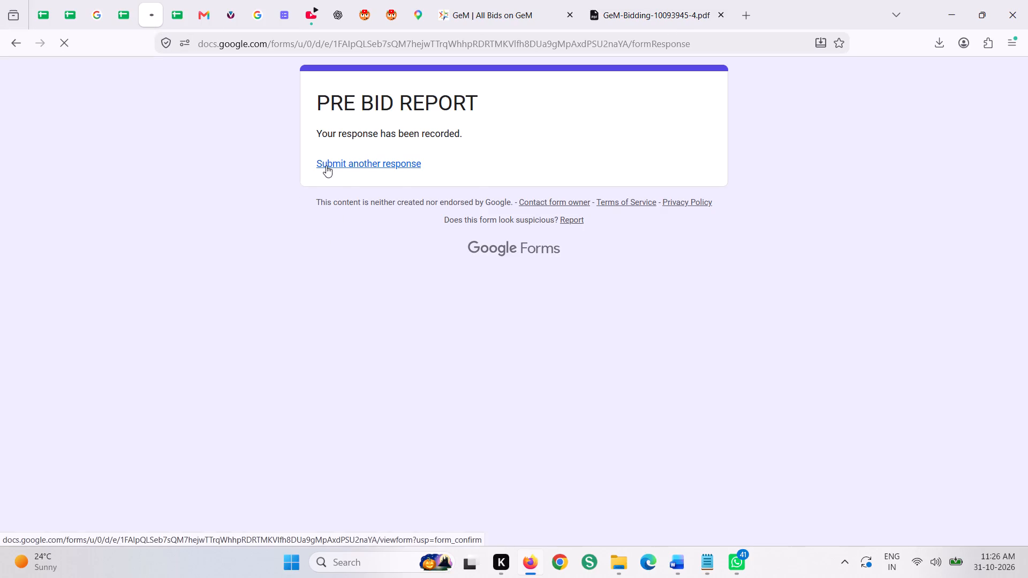
pyautogui.click(344, 361)
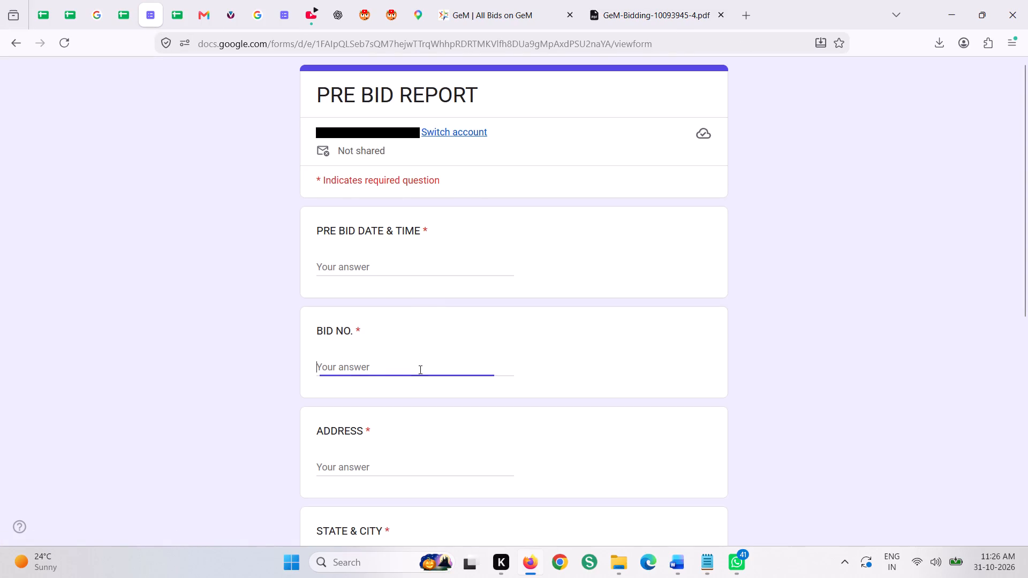
pyautogui.hotkey('ctrl', 'v')
pyautogui.click(656, 0)
pyautogui.scroll(-2, 591, 231)
pyautogui.scroll(-3, 542, 254)
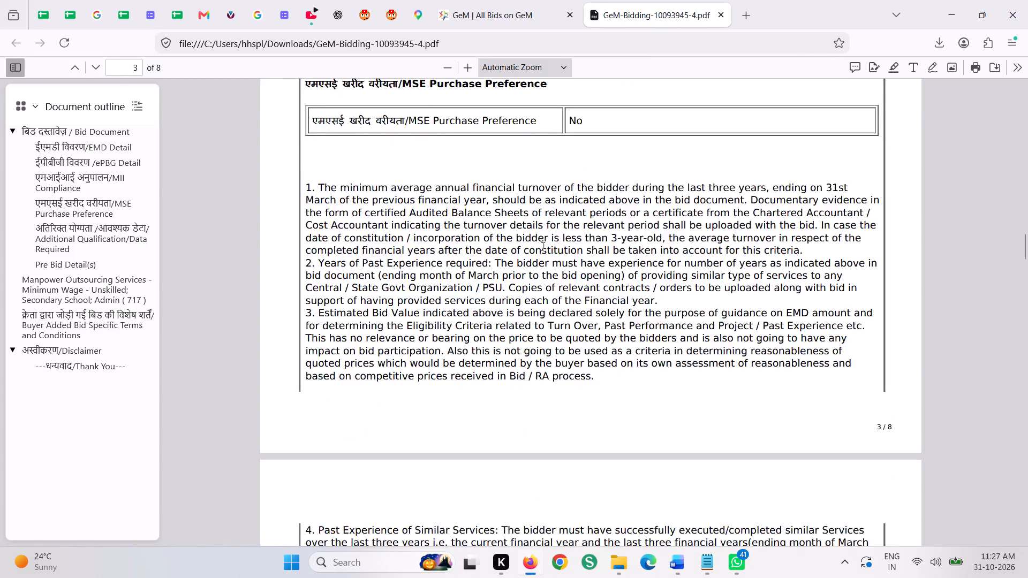
pyautogui.scroll(-2, 544, 244)
pyautogui.tripleClick(389, 379)
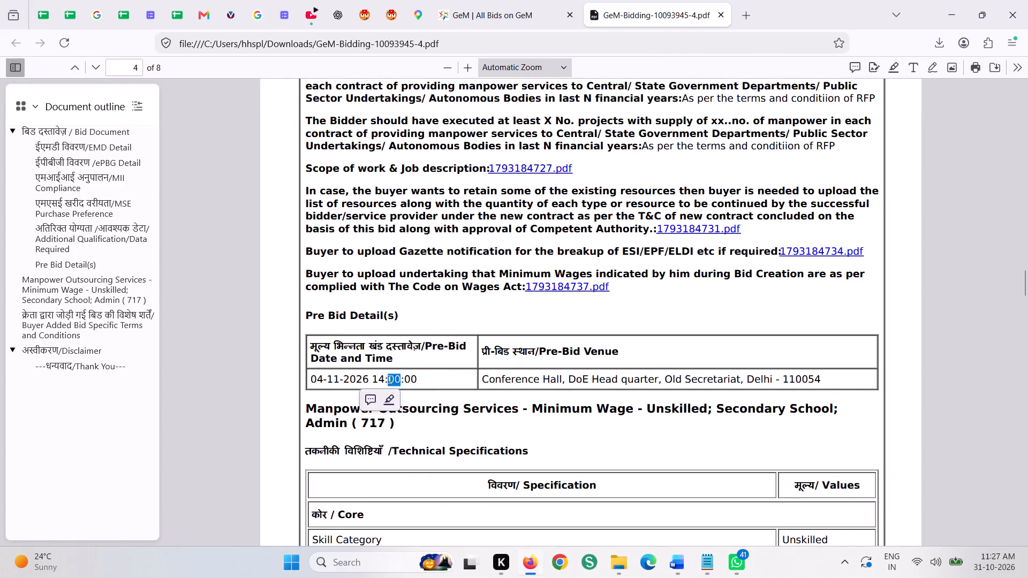
pyautogui.hotkey('ctrl', 'c')
pyautogui.hotkey('ctrl', 'c')
pyautogui.hotkey('ctrl', 'Tab')
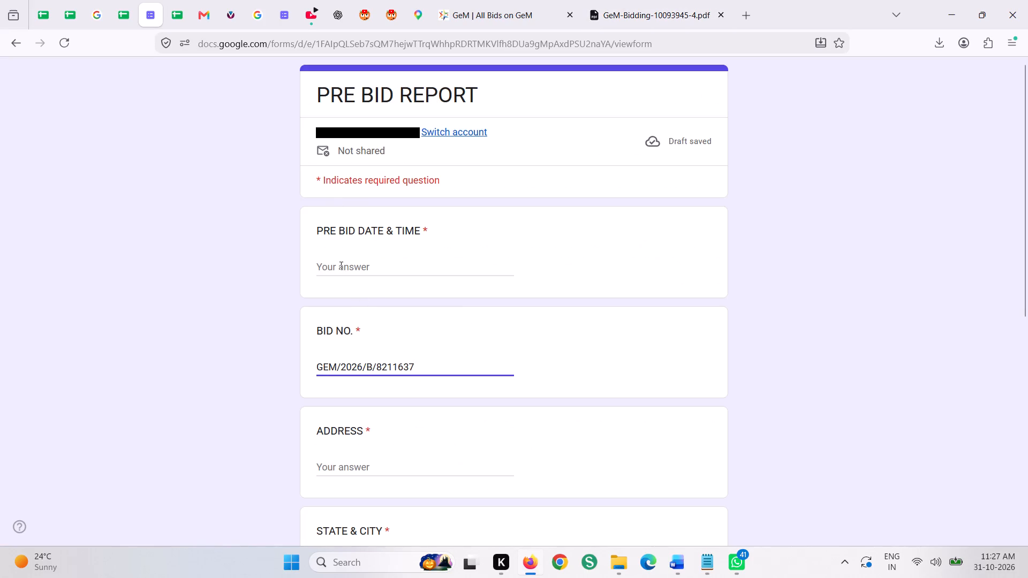
pyautogui.click(341, 264)
pyautogui.hotkey('ctrl', 'v')
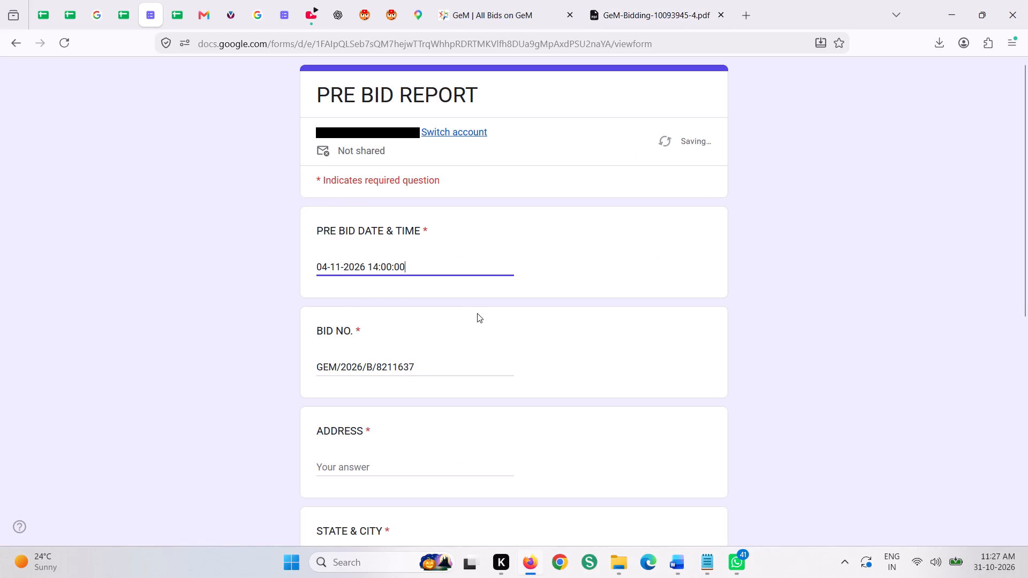
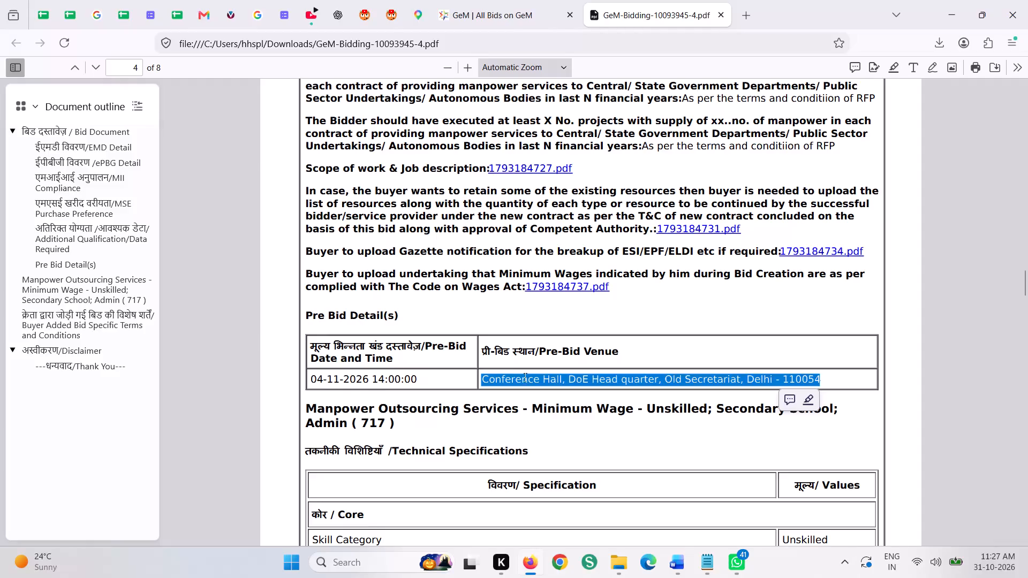
# Enter the pre-bid venue copied from the bid PDF as the form's ADDRESS answer.
pyautogui.scroll(-1, 380, 335)
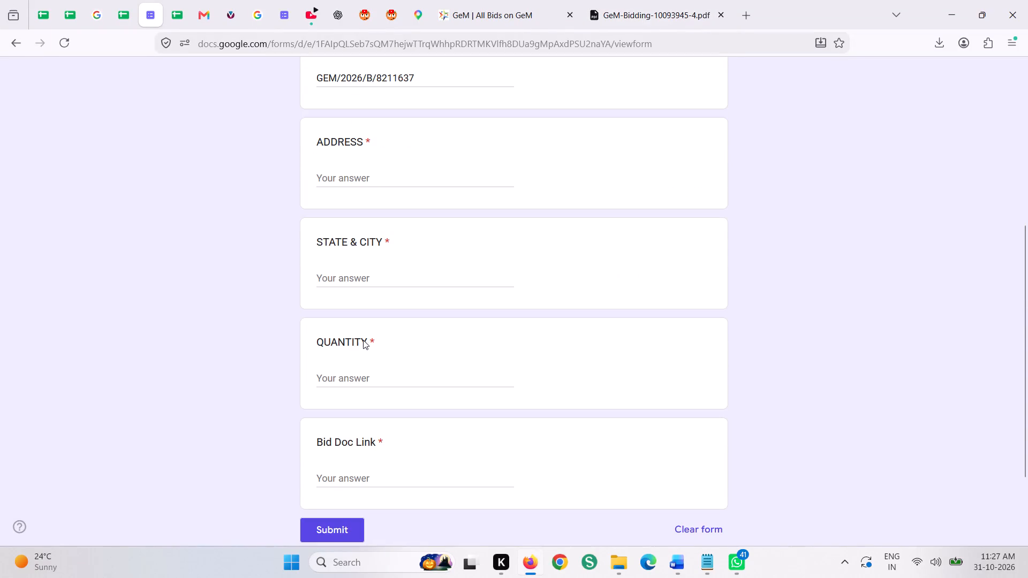
pyautogui.scroll(1, 338, 260)
pyautogui.scroll(-1, 332, 362)
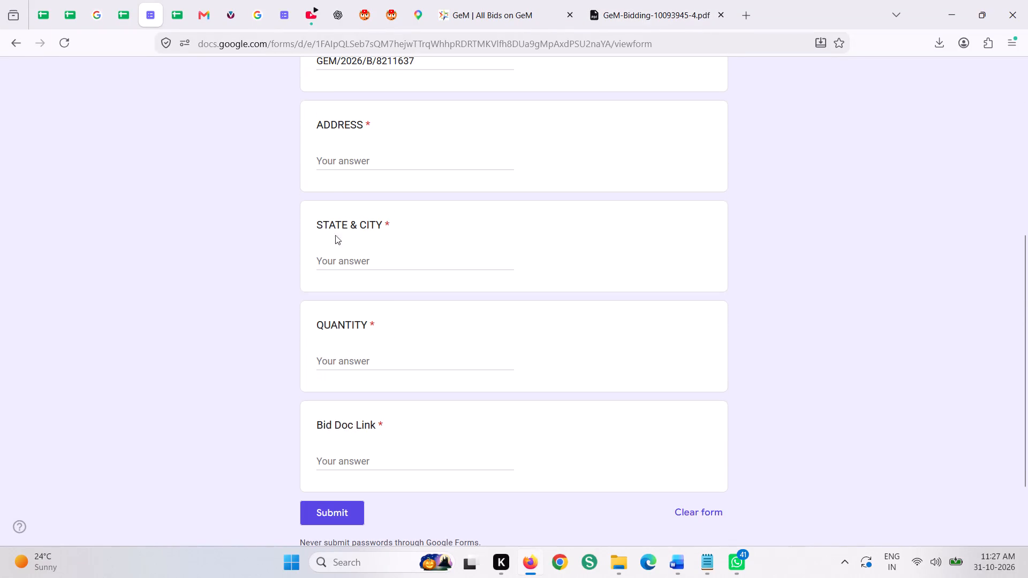
pyautogui.click(332, 154)
pyautogui.hotkey('ctrl', 'v')
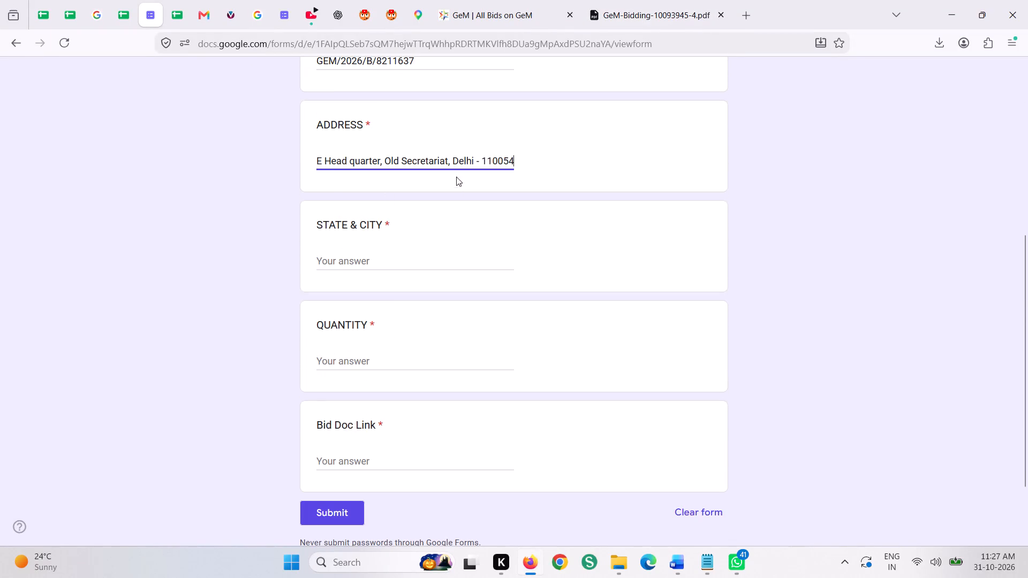
# Copy Delhi from the ADDRESS answer into the STATE & CITY answer.
pyautogui.doubleClick(467, 161)
pyautogui.hotkey('ctrl', 'c')
pyautogui.hotkey('ctrl', 'c')
pyautogui.click(355, 255)
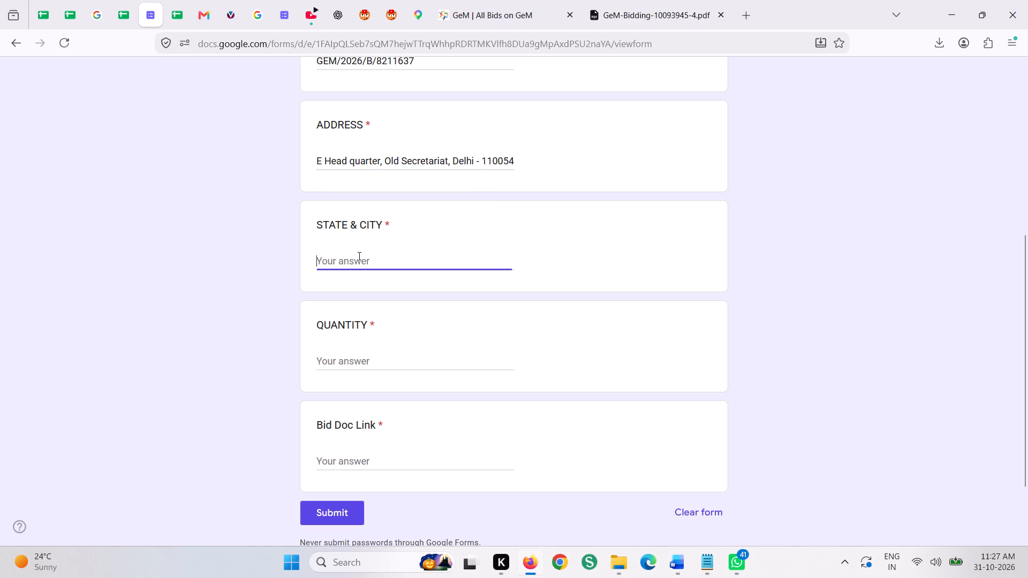
pyautogui.hotkey('ctrl', 'v')
# Copy the quantity 717 from the bid's GeM listing into the form's QUANTITY answer.
pyautogui.click(342, 361)
pyautogui.click(500, 0)
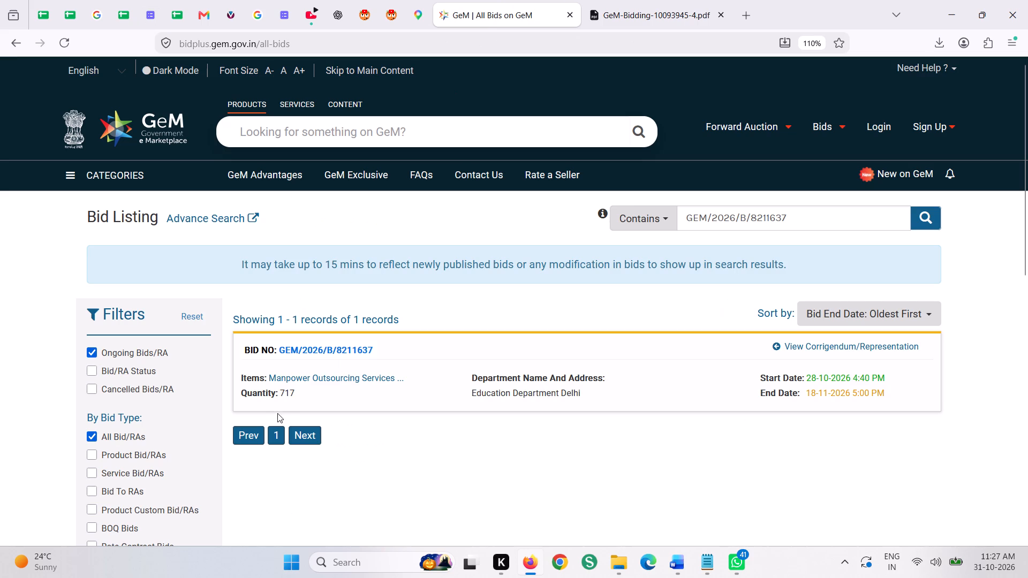
pyautogui.doubleClick(289, 392)
pyautogui.hotkey('ctrl', 'c')
pyautogui.hotkey('ctrl', 'Tab')
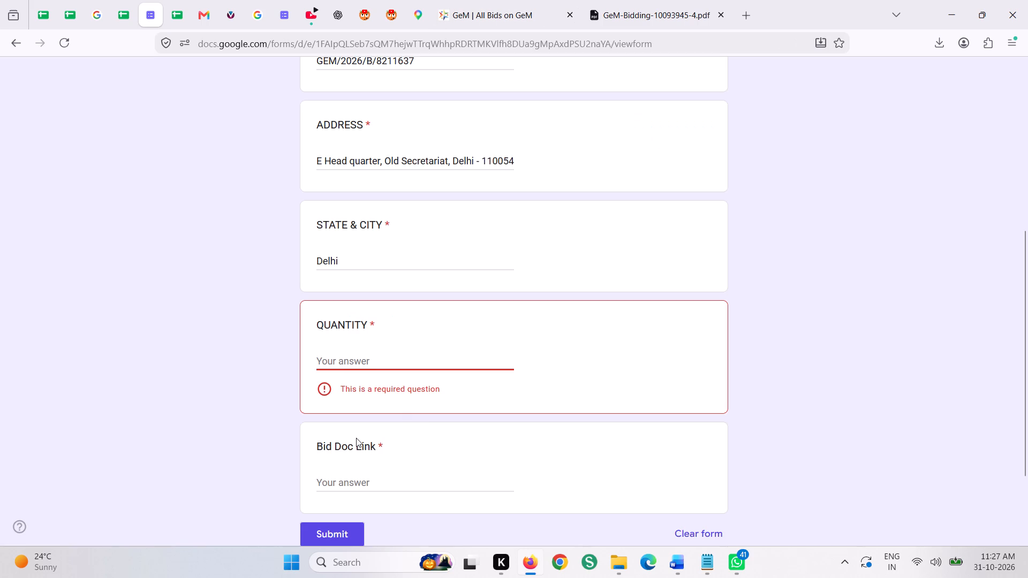
pyautogui.hotkey('ctrl', 'v')
# Copy the bid number from the GeM listing, search the DEV1 folder in File Explorer for GEM2026B8211637, and open the matching folder.
pyautogui.click(637, 0)
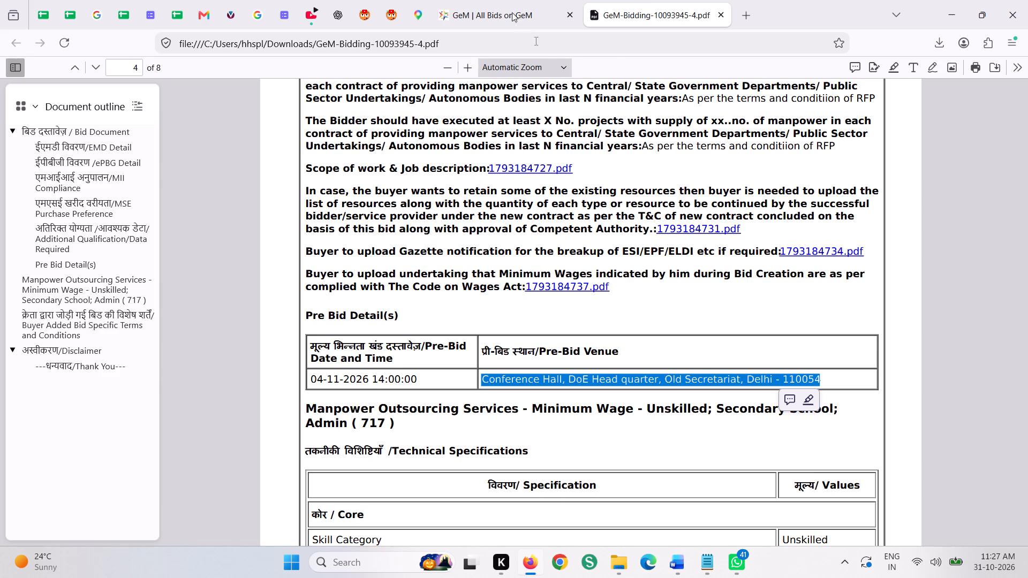
pyautogui.click(506, 0)
pyautogui.moveTo(802, 215); pyautogui.dragTo(797, 214)
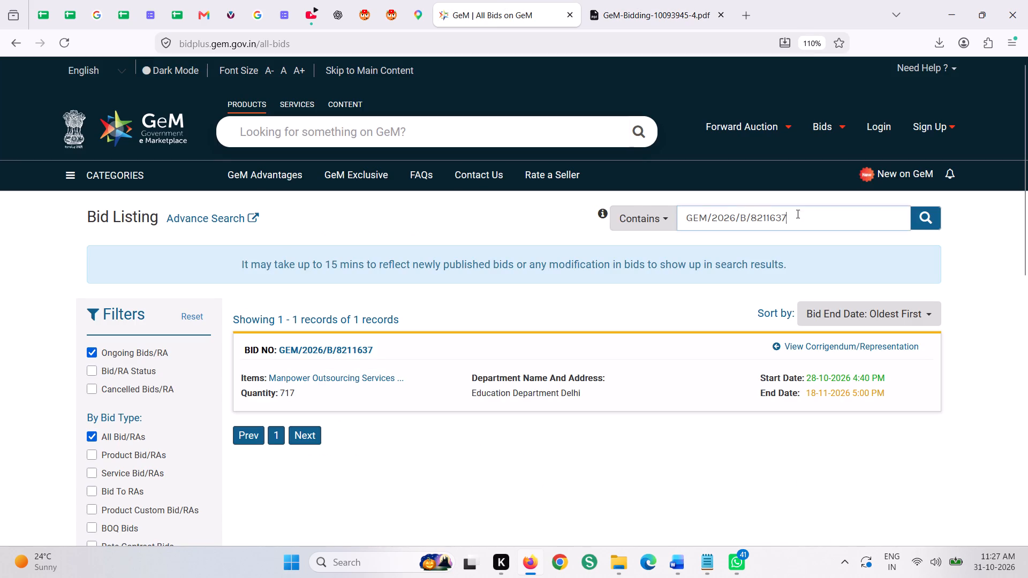
pyautogui.moveTo(797, 214); pyautogui.dragTo(647, 212)
pyautogui.hotkey('ctrl', 'c')
pyautogui.hotkey('ctrl', 'c')
pyautogui.click(614, 559)
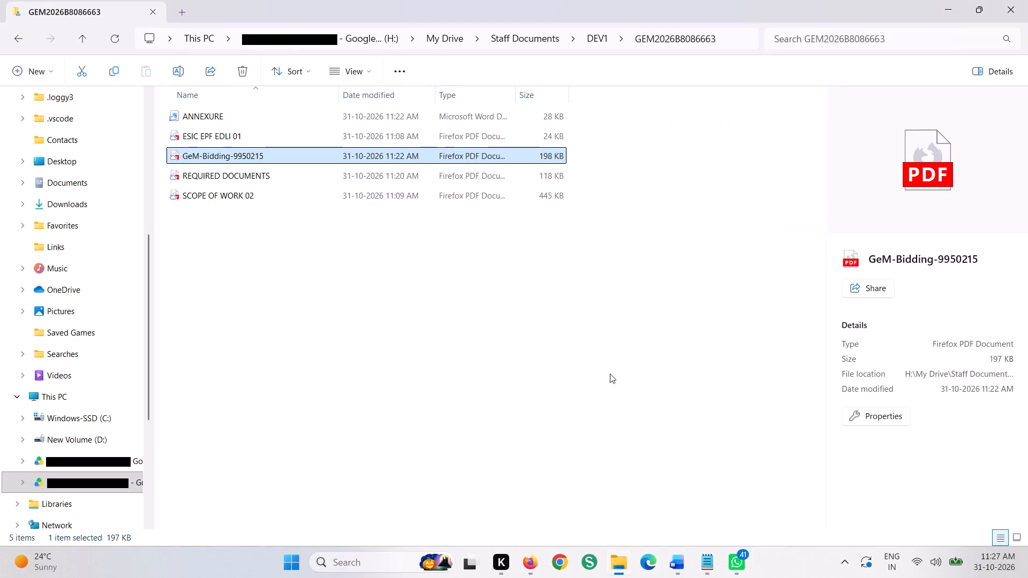
pyautogui.click(85, 39)
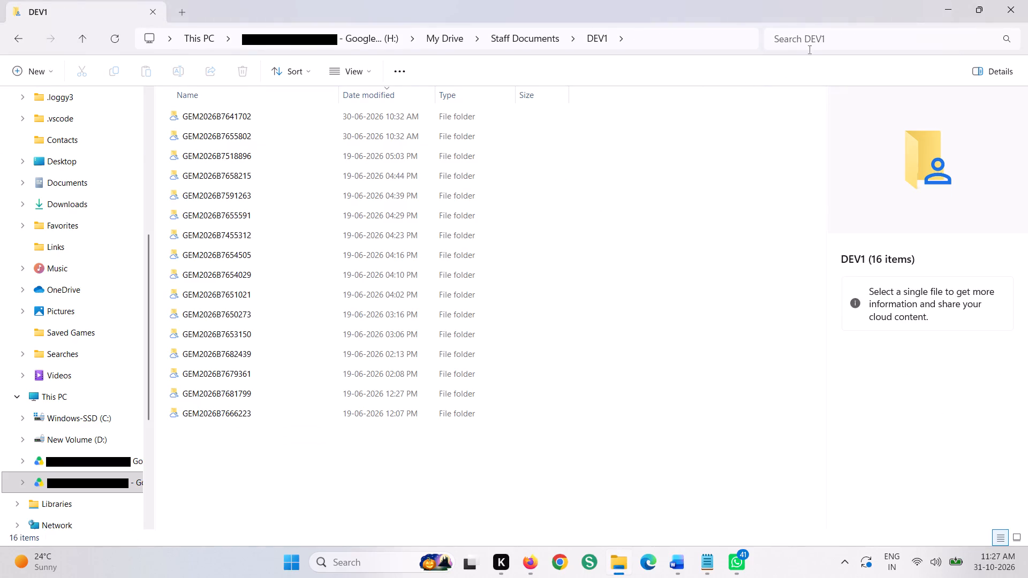
pyautogui.click(815, 35)
pyautogui.hotkey('ctrl', 'v')
pyautogui.click(795, 35)
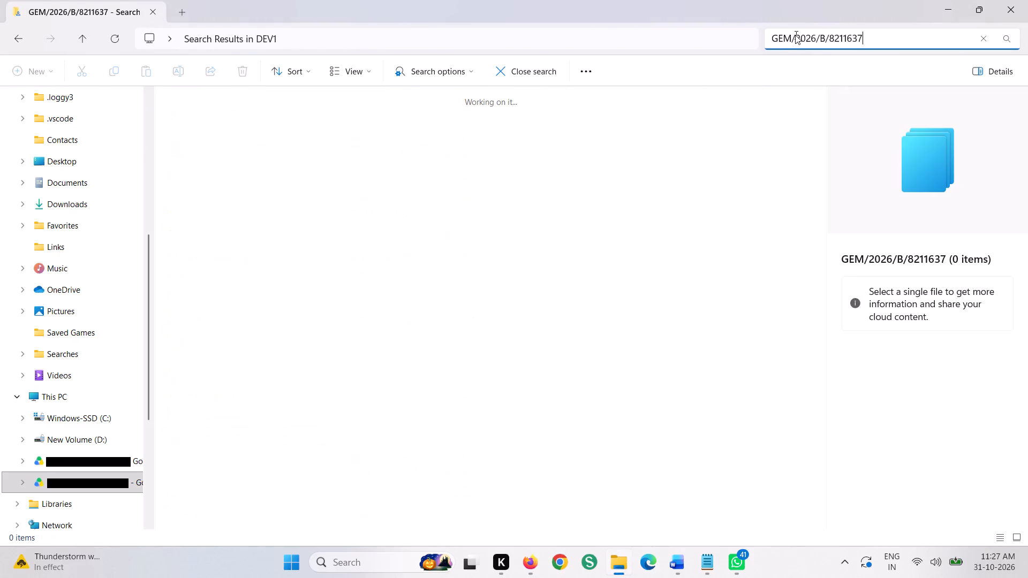
pyautogui.press('BackSpace')
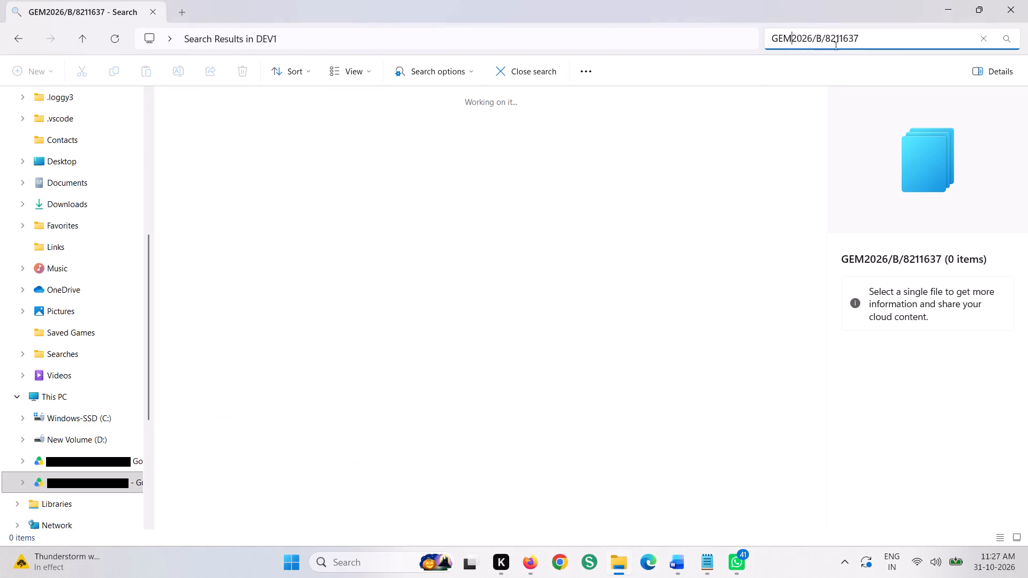
pyautogui.click(825, 37)
pyautogui.press('BackSpace')
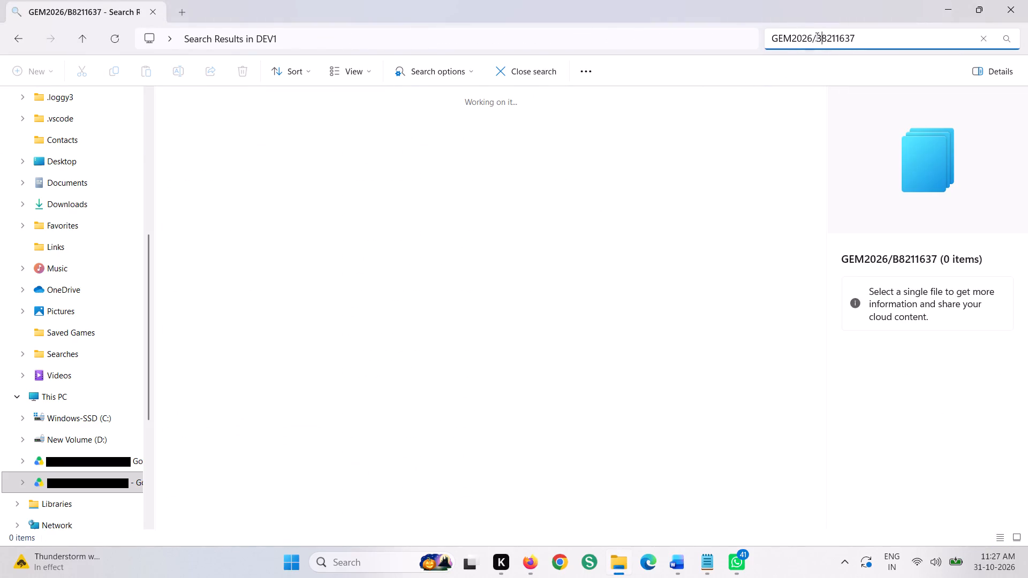
pyautogui.click(816, 36)
pyautogui.press('BackSpace')
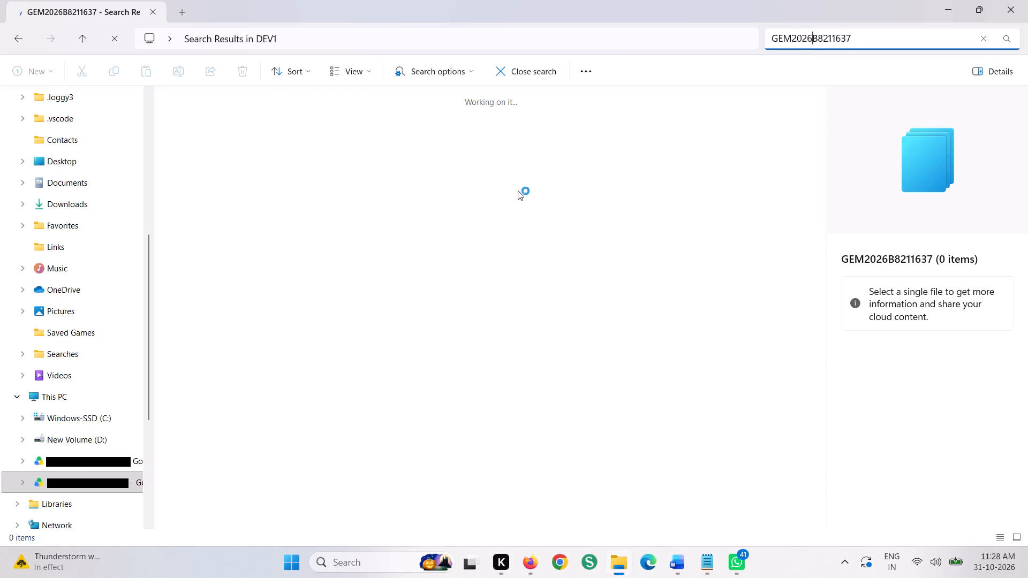
pyautogui.doubleClick(270, 101)
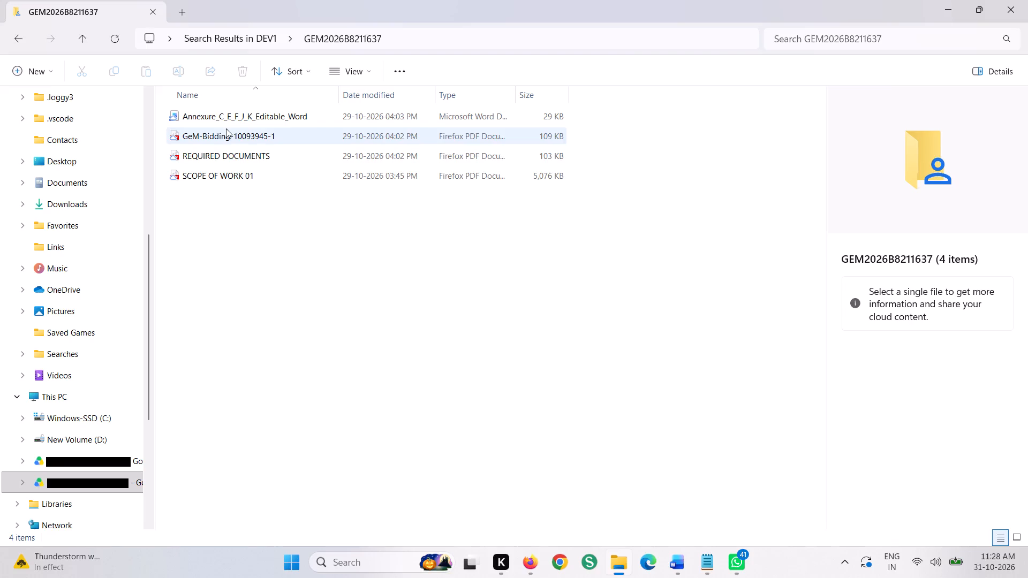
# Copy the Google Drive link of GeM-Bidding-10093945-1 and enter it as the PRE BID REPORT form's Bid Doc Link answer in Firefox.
pyautogui.rightClick(202, 137)
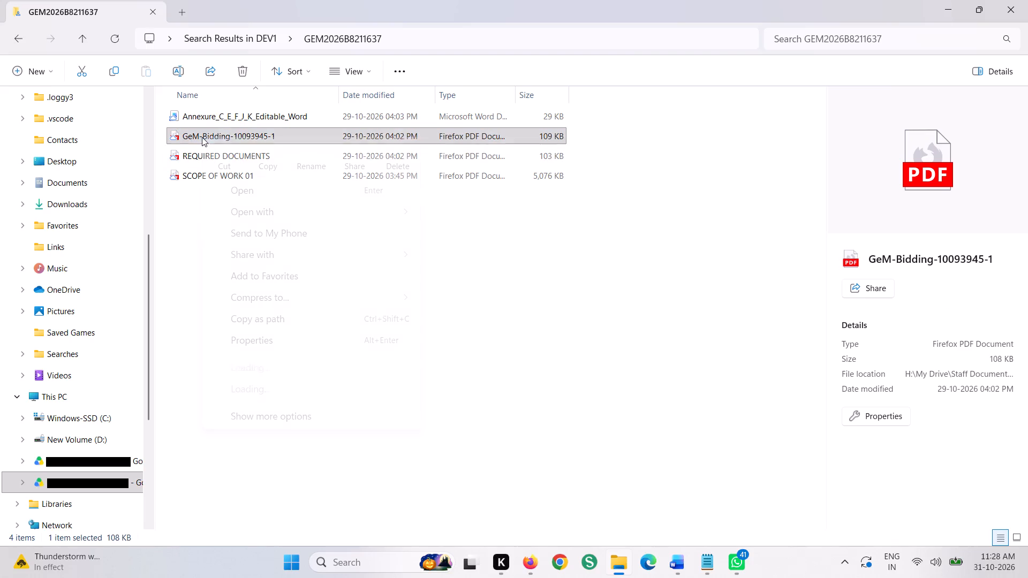
pyautogui.click(231, 416)
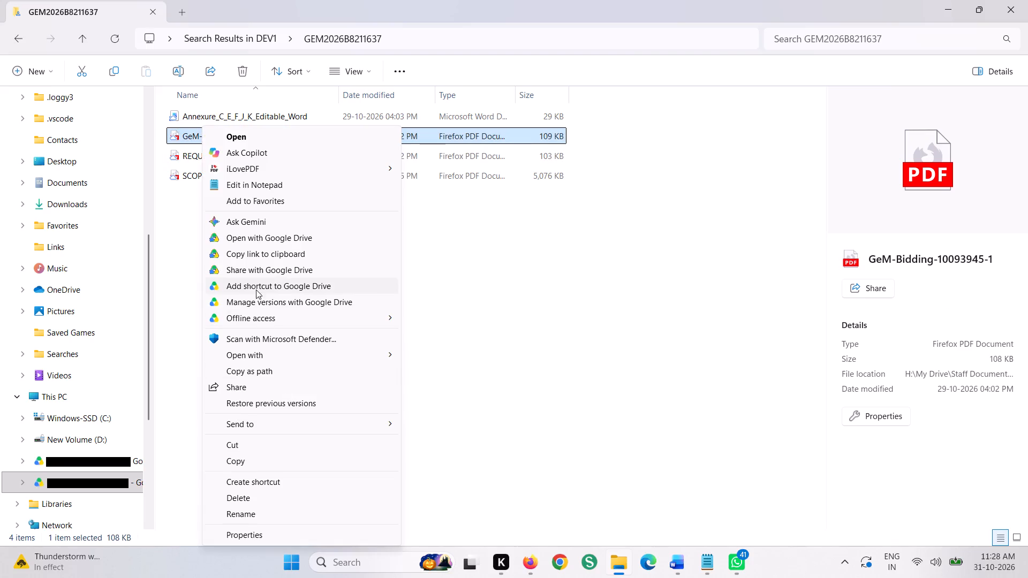
pyautogui.click(237, 255)
pyautogui.click(528, 556)
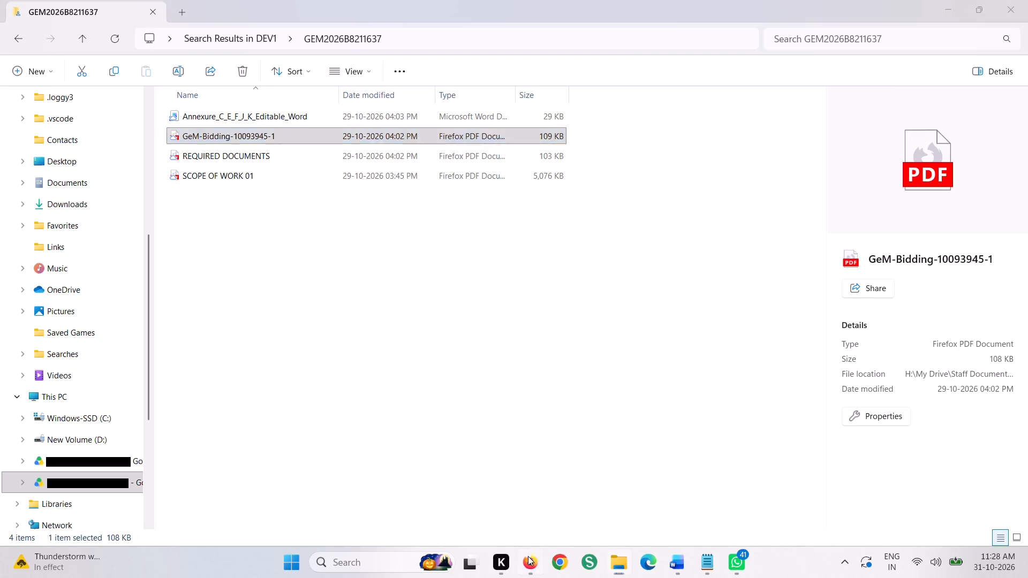
pyautogui.click(173, 18)
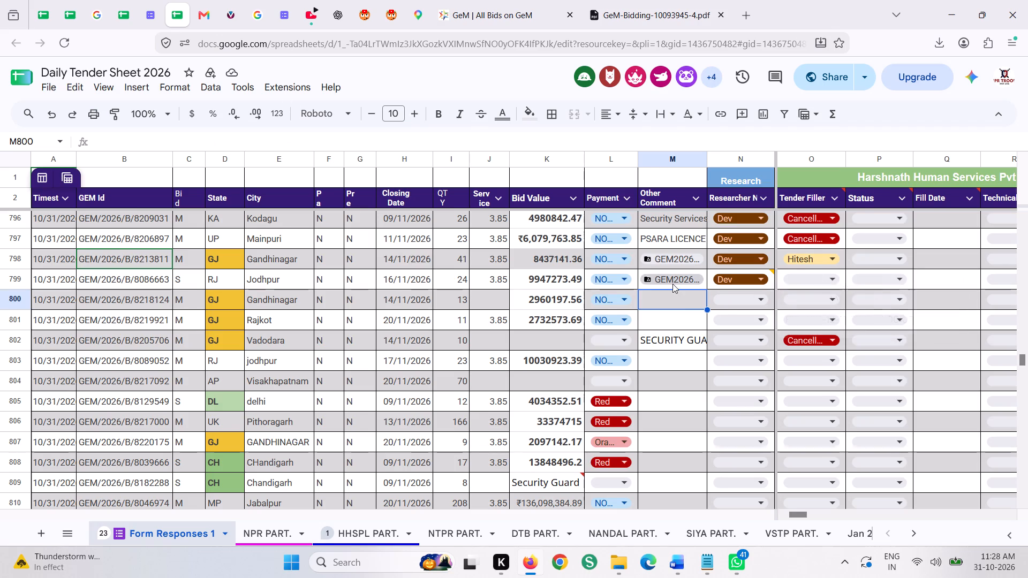
pyautogui.click(130, 15)
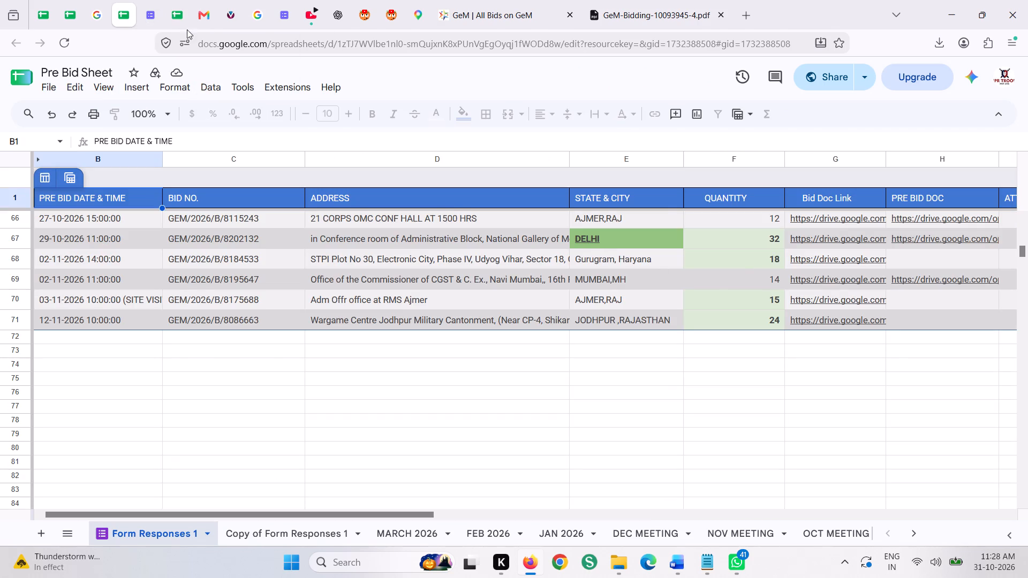
pyautogui.click(155, 15)
pyautogui.click(333, 459)
pyautogui.hotkey('ctrl', 'v')
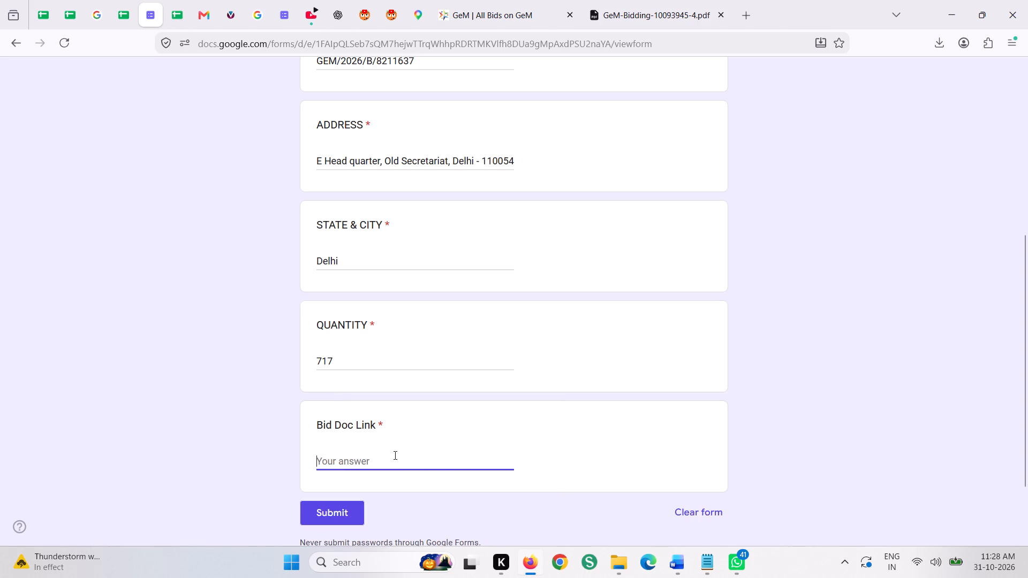
# Submit the completed PRE BID REPORT response.
pyautogui.click(326, 511)
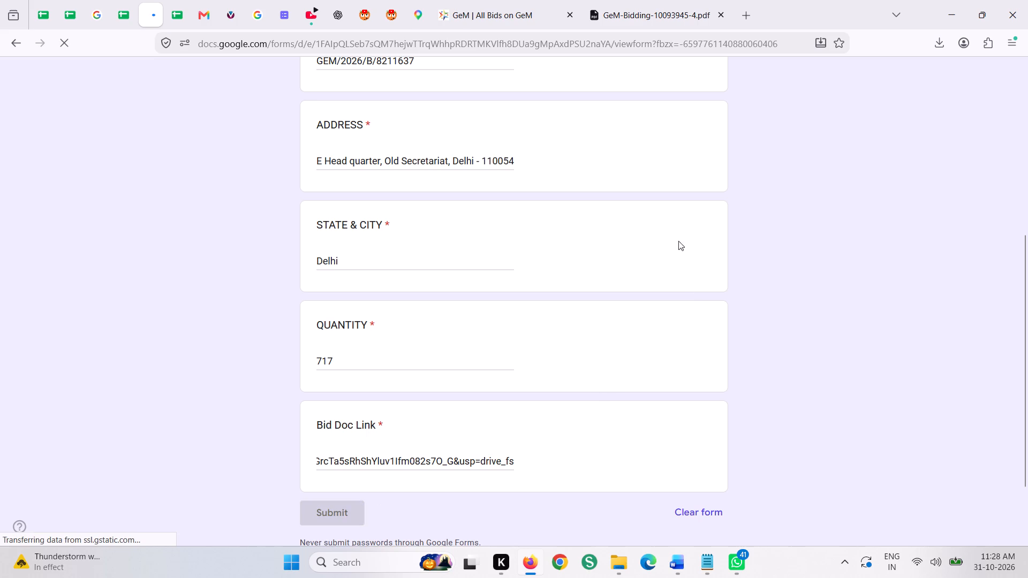
# Return to the open bid document GeM-Bidding-10093945-4.pdf.
pyautogui.click(633, 0)
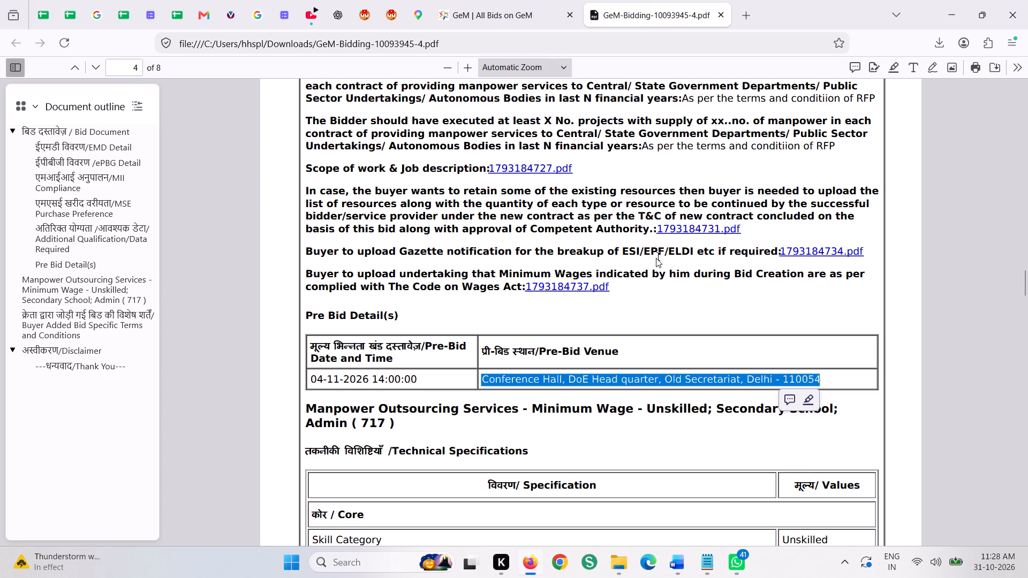
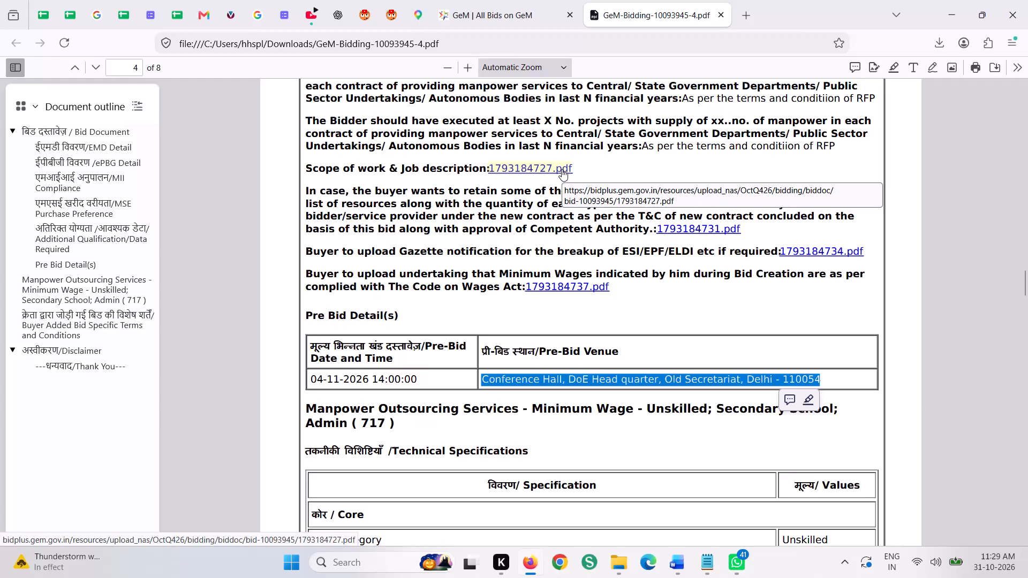
# Search the bid document for SECURITY and go through the matches.
pyautogui.hotkey('ctrl', 'f')
pyautogui.write('SEC')
pyautogui.write('URITY')
pyautogui.press('Return')
pyautogui.press('Return')
pyautogui.press('Return')
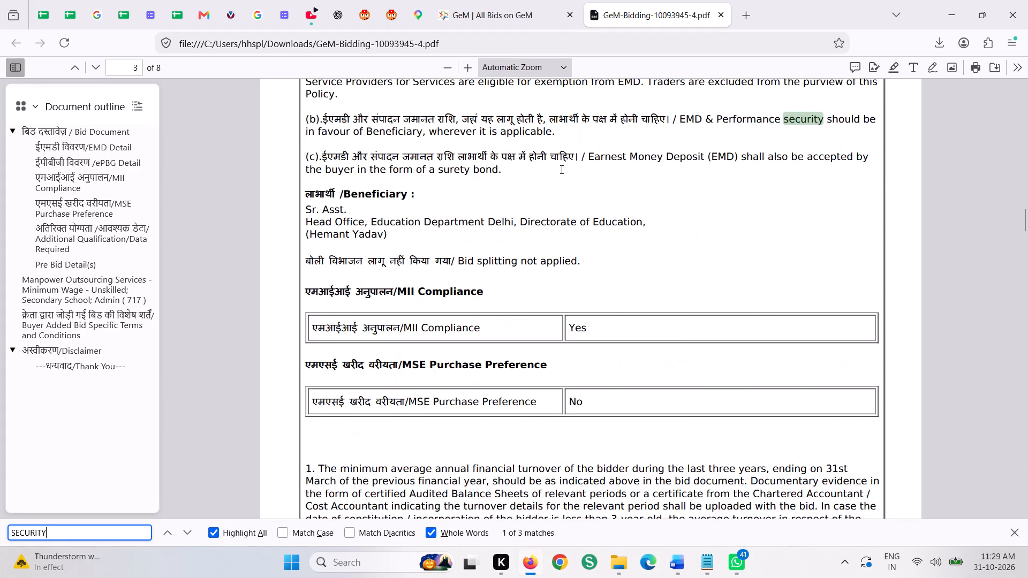
pyautogui.press('Return')
pyautogui.press('Return')
pyautogui.press('Return')
pyautogui.press('Return')
pyautogui.press('Return')
pyautogui.press('Return')
pyautogui.press('Return')
# Replace the search term in the bid document with WATCH.
pyautogui.press('BackSpace')
pyautogui.press('BackSpace')
pyautogui.press('BackSpace')
pyautogui.press('BackSpace')
pyautogui.press('BackSpace')
pyautogui.press('BackSpace')
pyautogui.press('BackSpace')
pyautogui.press('BackSpace')
pyautogui.press('BackSpace')
pyautogui.press('BackSpace')
pyautogui.press('BackSpace')
pyautogui.press('BackSpace')
pyautogui.press('BackSpace')
pyautogui.press('BackSpace')
pyautogui.press('BackSpace')
pyautogui.press('BackSpace')
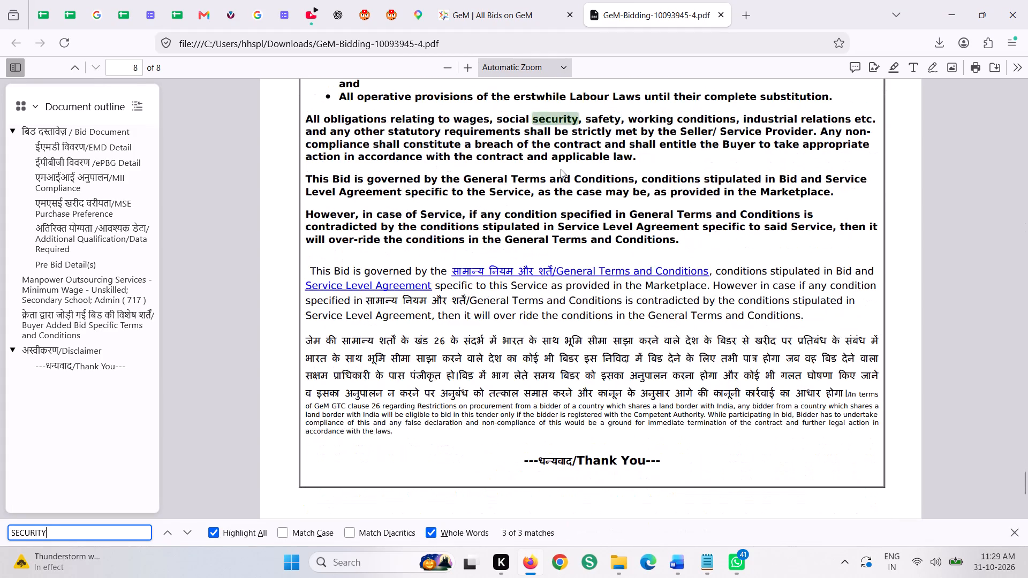
pyautogui.write('WATCH')
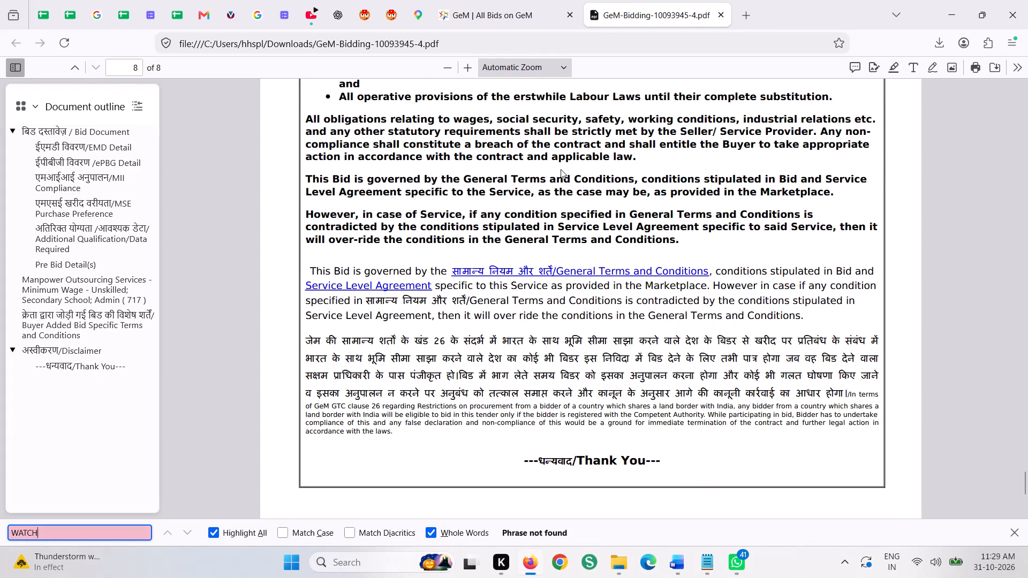
# Search the bid document for CHOWKIDAR, and clear the search term.
pyautogui.press('BackSpace')
pyautogui.press('BackSpace')
pyautogui.press('BackSpace')
pyautogui.press('BackSpace')
pyautogui.press('BackSpace')
pyautogui.press('BackSpace')
pyautogui.press('BackSpace')
pyautogui.press('BackSpace')
pyautogui.press('BackSpace')
pyautogui.press('BackSpace')
pyautogui.press('BackSpace')
pyautogui.press('BackSpace')
pyautogui.press('BackSpace')
pyautogui.press('BackSpace')
pyautogui.press('BackSpace')
pyautogui.write('CHOWKIDAR')
pyautogui.press('BackSpace')
pyautogui.press('BackSpace')
pyautogui.press('BackSpace')
pyautogui.press('BackSpace')
pyautogui.press('BackSpace')
pyautogui.press('BackSpace')
pyautogui.press('BackSpace')
pyautogui.press('BackSpace')
pyautogui.press('BackSpace')
pyautogui.press('BackSpace')
pyautogui.press('BackSpace')
pyautogui.press('BackSpace')
pyautogui.press('BackSpace')
pyautogui.press('BackSpace')
pyautogui.press('BackSpace')
pyautogui.press('BackSpace')
pyautogui.press('BackSpace')
pyautogui.press('BackSpace')
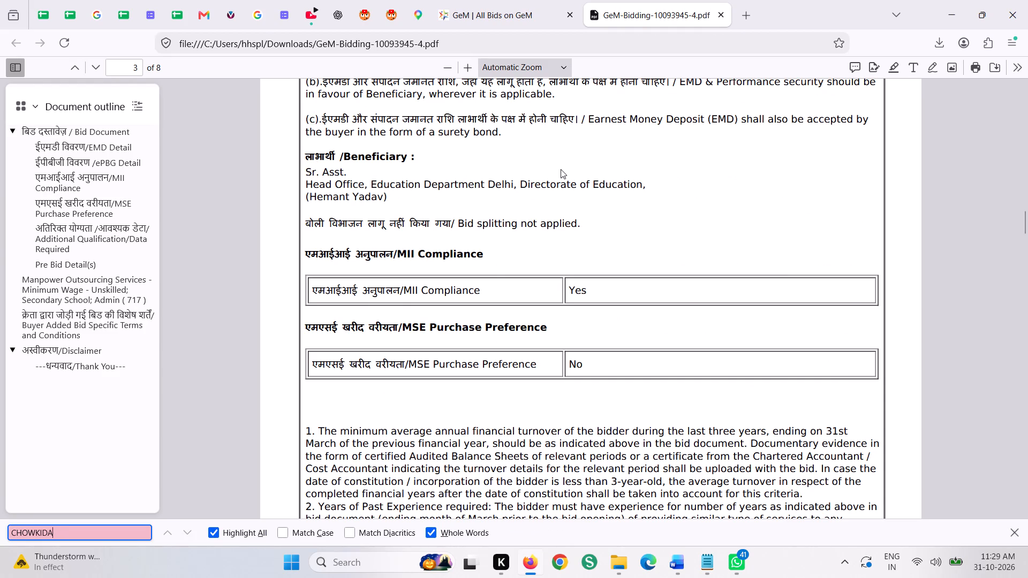
# Examine the eligibility criteria and scope of work in the Scope of work & Job description attachment 1793184727.pdf, and return to the bid document.
pyautogui.scroll(2, 561, 169)
pyautogui.scroll(-5, 558, 149)
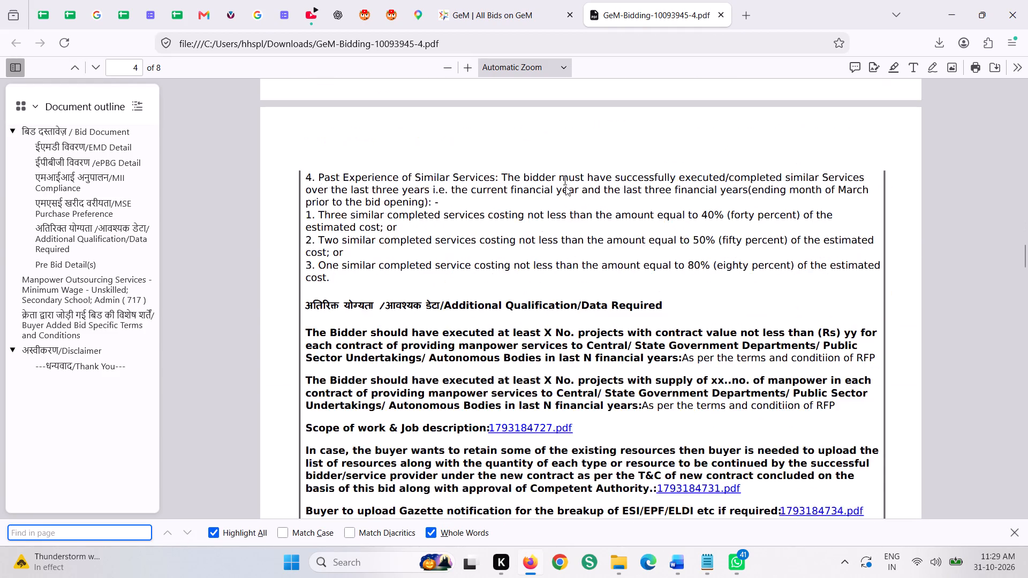
pyautogui.click(530, 98)
pyautogui.click(530, 103)
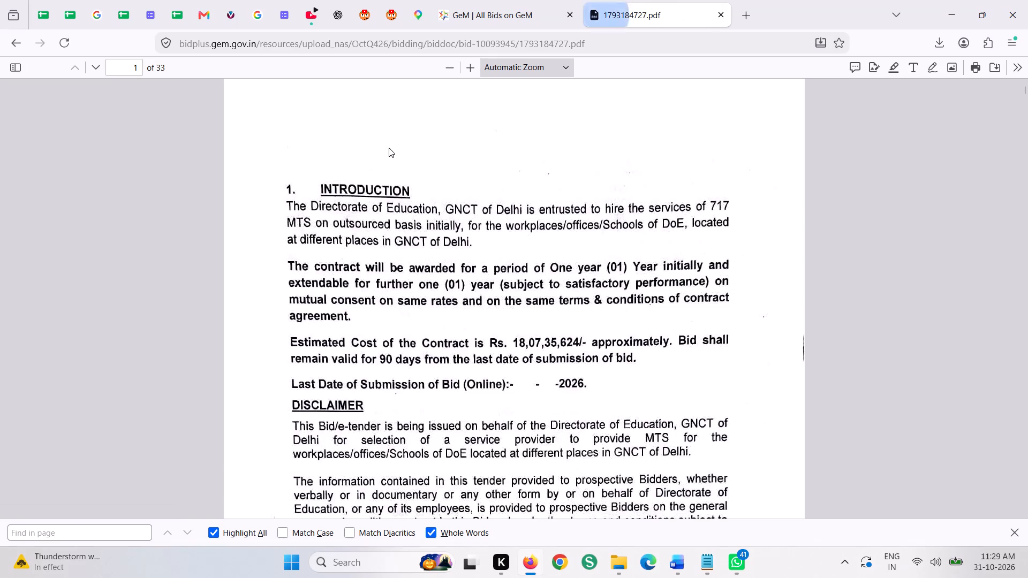
pyautogui.click(448, 326)
pyautogui.scroll(-1, 450, 327)
pyautogui.scroll(-4, 494, 252)
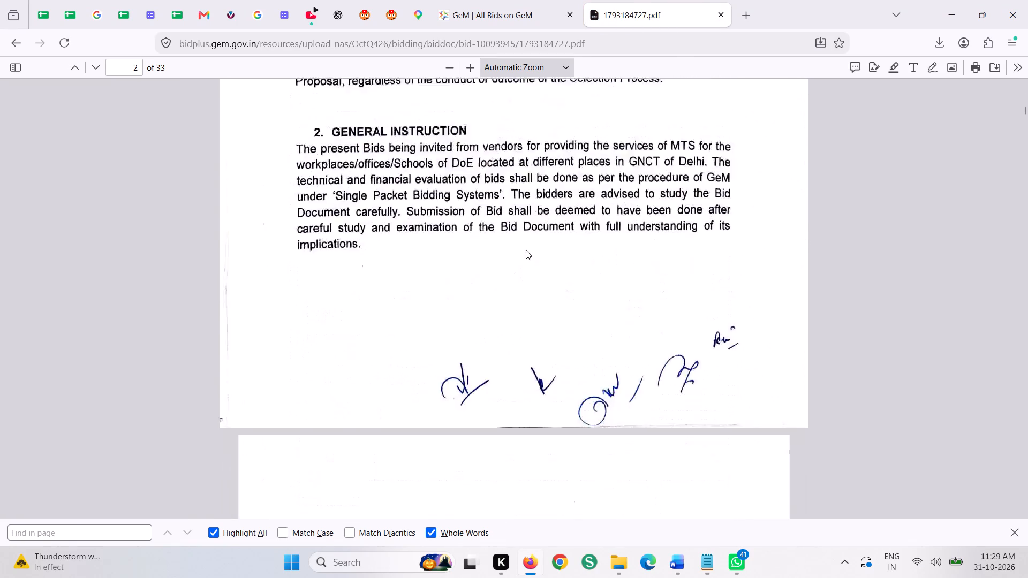
pyautogui.scroll(-2, 483, 257)
pyautogui.scroll(1, 505, 258)
pyautogui.scroll(-2, 505, 258)
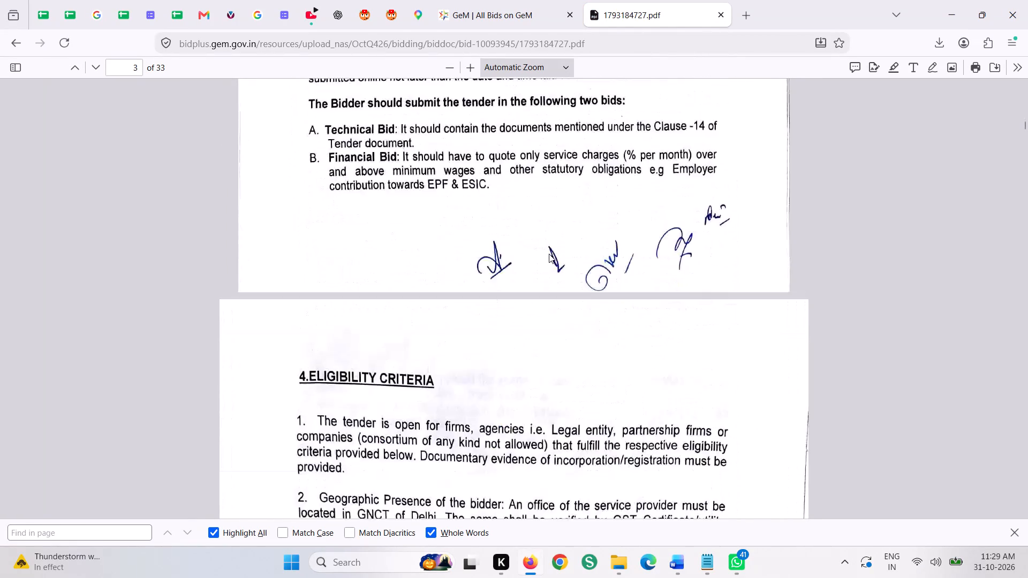
pyautogui.scroll(-4, 532, 256)
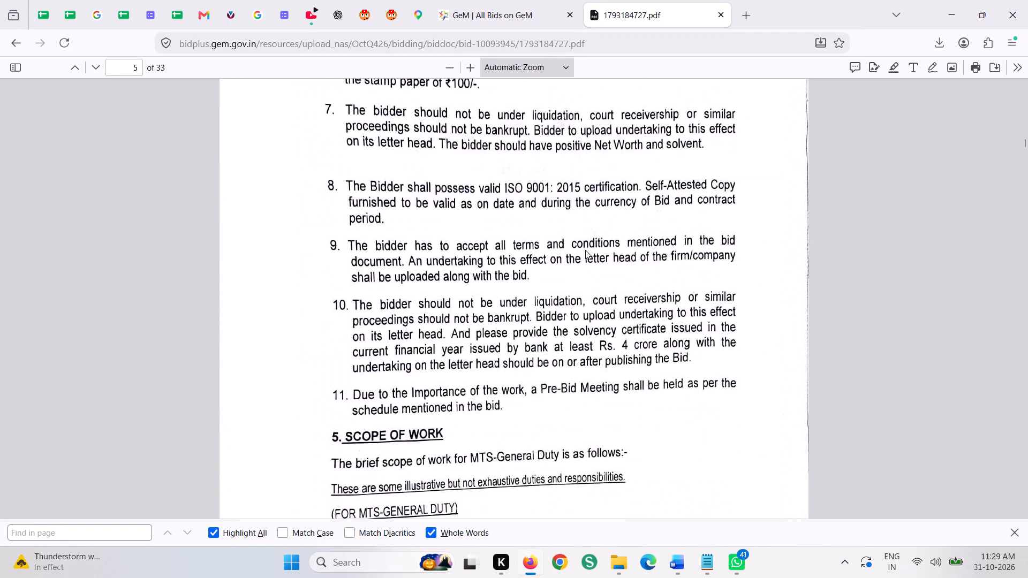
pyautogui.scroll(2, 585, 250)
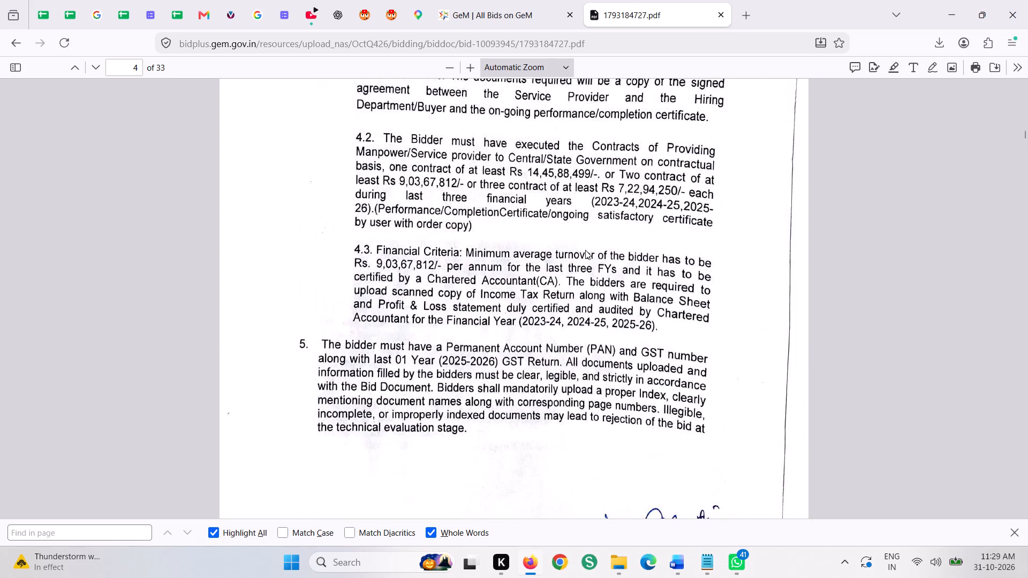
pyautogui.scroll(1, 585, 250)
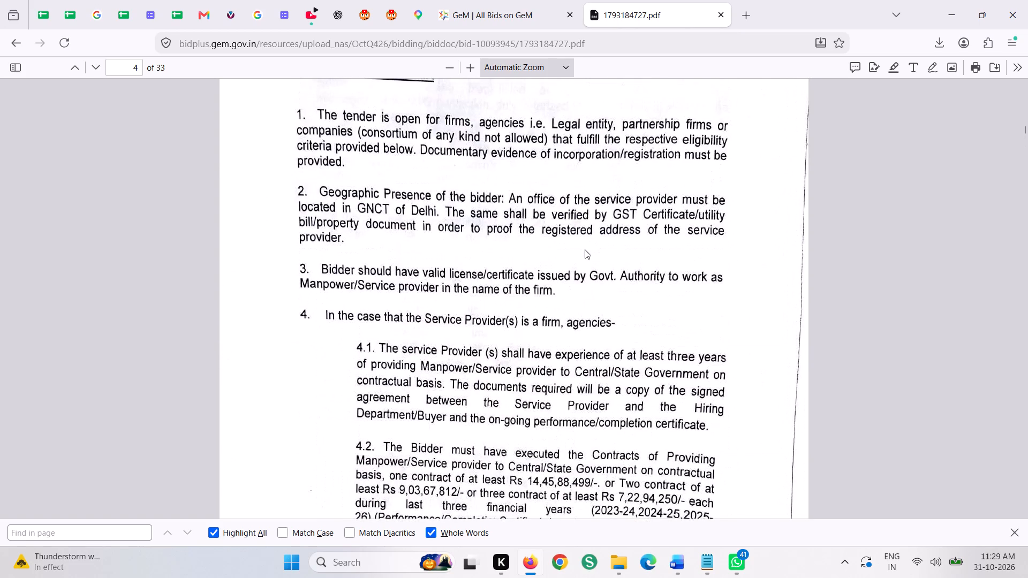
pyautogui.scroll(-4, 585, 249)
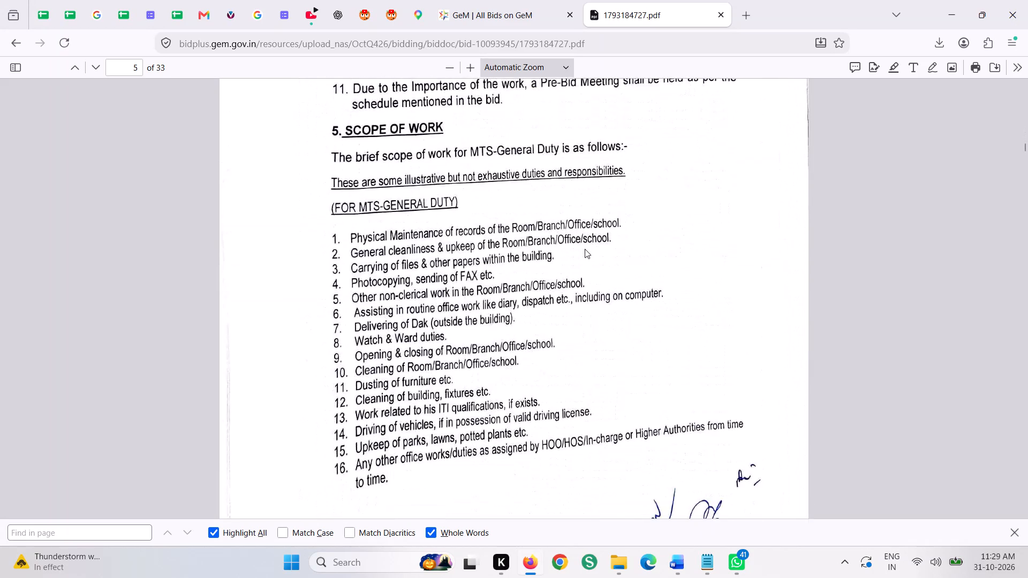
pyautogui.click(13, 44)
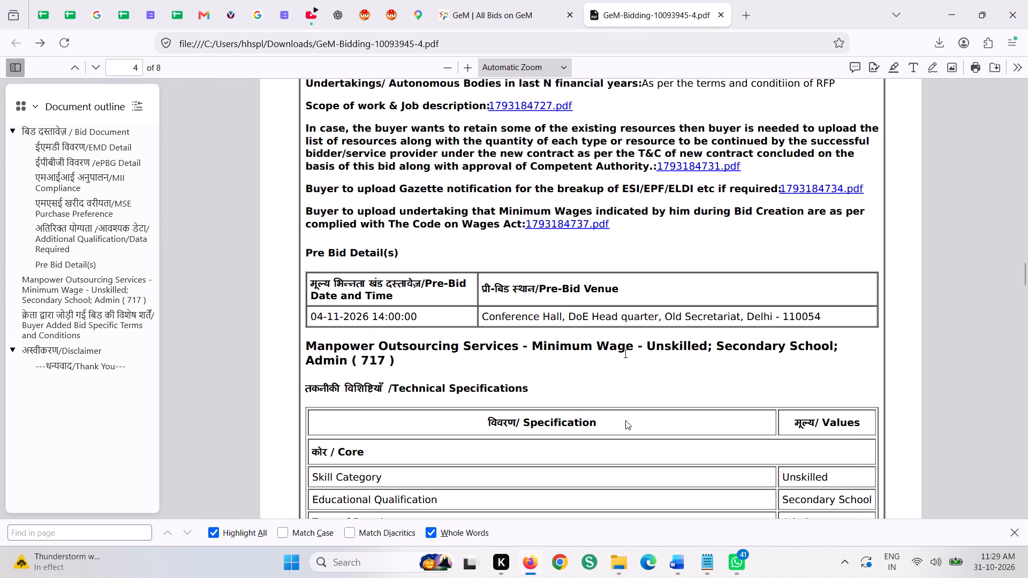
# Check the pre-bid authorization certificate notes in Notepad and return to the bid document.
pyautogui.click(701, 558)
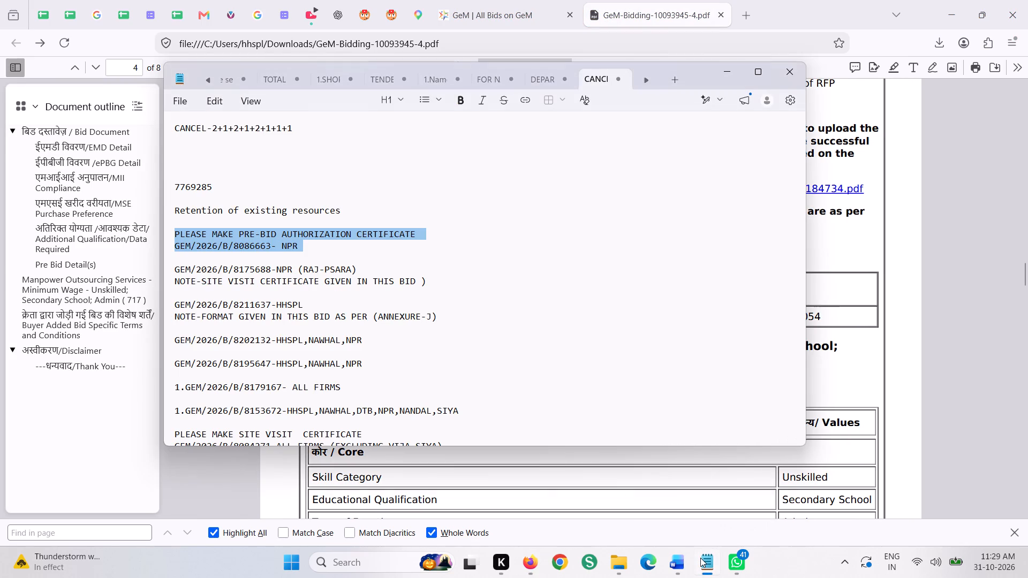
pyautogui.click(700, 558)
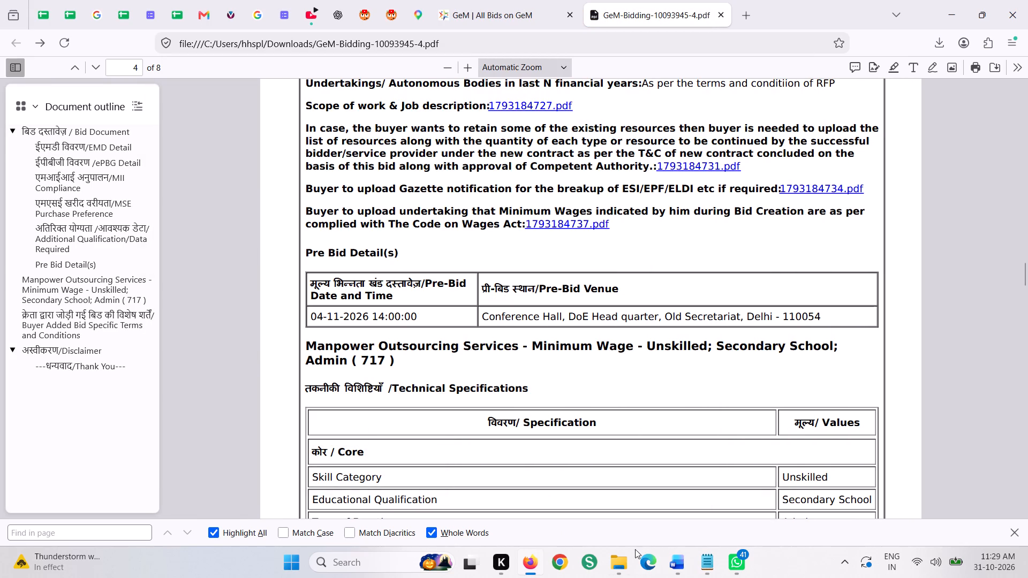
# In File Explorer, open delhi-psara-hhspl from the Psara folder of Gem Bid Documents - HHSPL in the H: drive's My Drive.
pyautogui.click(616, 559)
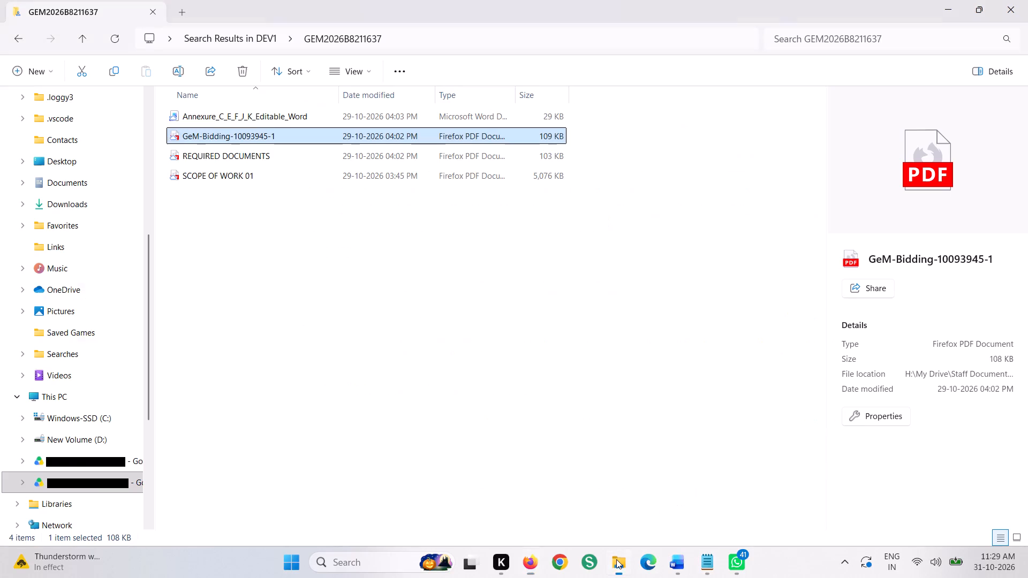
pyautogui.scroll(-1, 100, 386)
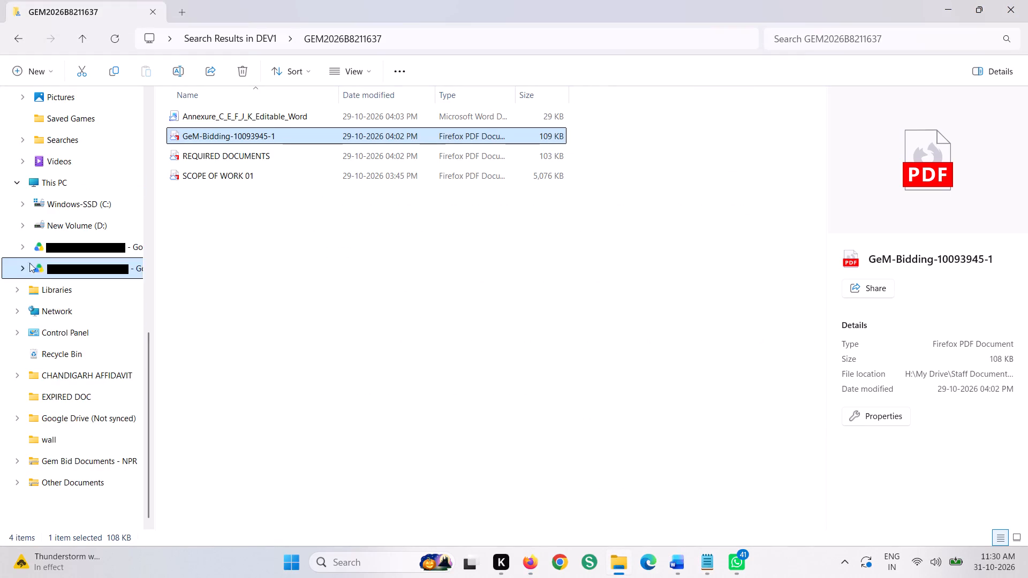
pyautogui.doubleClick(47, 271)
pyautogui.doubleClick(201, 131)
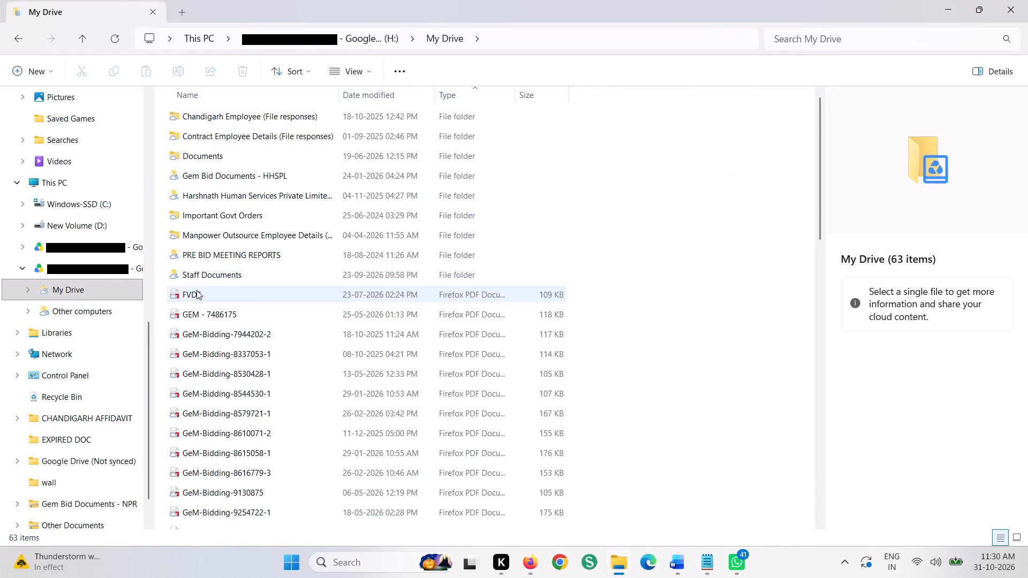
pyautogui.doubleClick(194, 178)
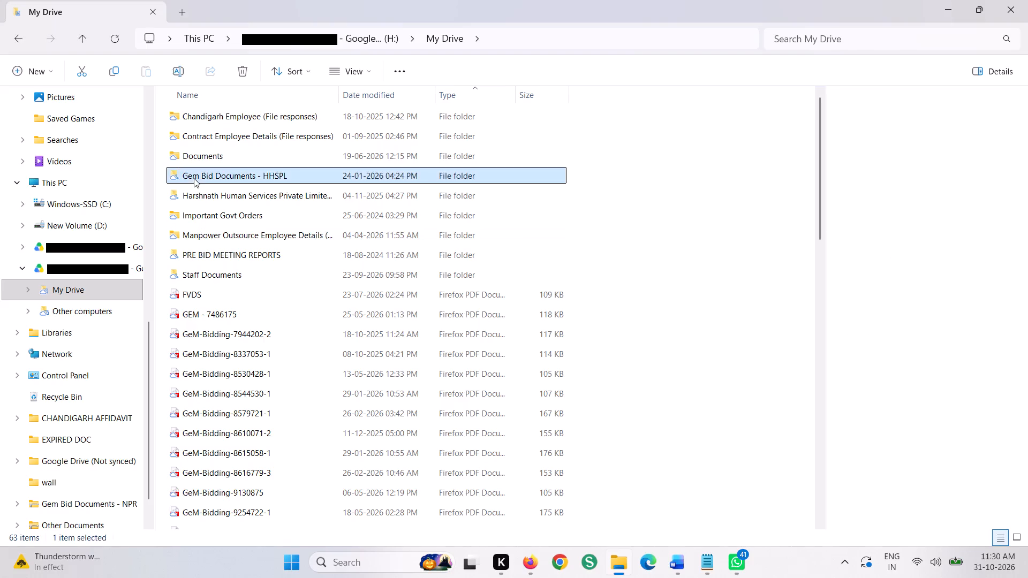
pyautogui.doubleClick(201, 279)
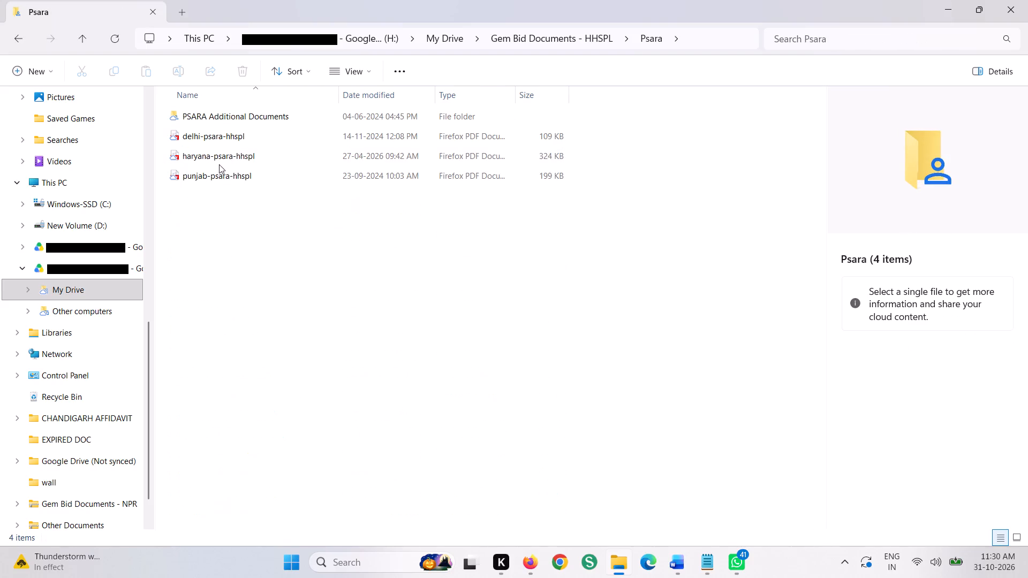
pyautogui.doubleClick(196, 140)
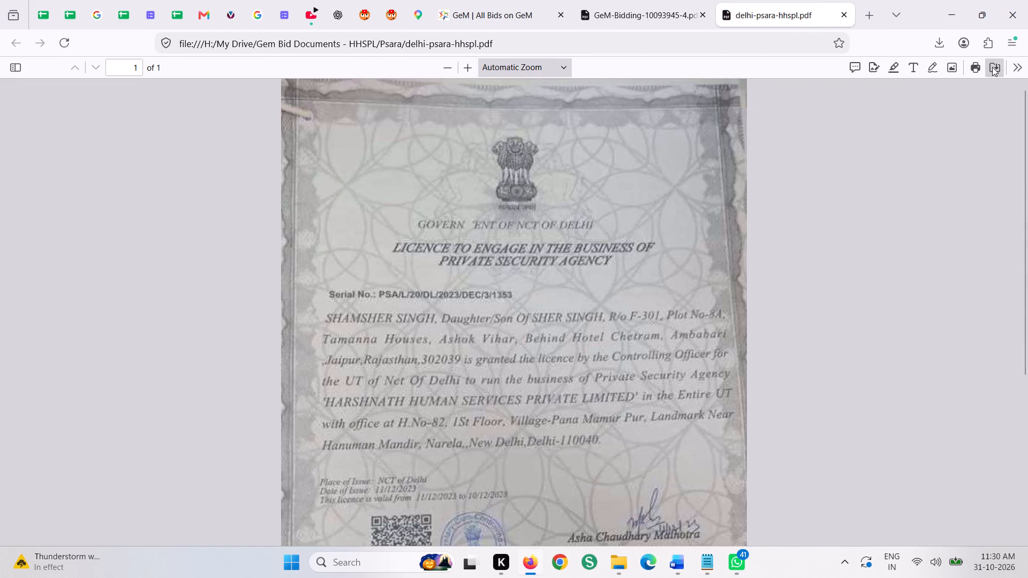
# Save a copy of the Delhi PSARA licence PDF to the Downloads folder as delhi-psara-hhspl.
pyautogui.click(992, 67)
pyautogui.scroll(11, 232, 181)
pyautogui.click(231, 168)
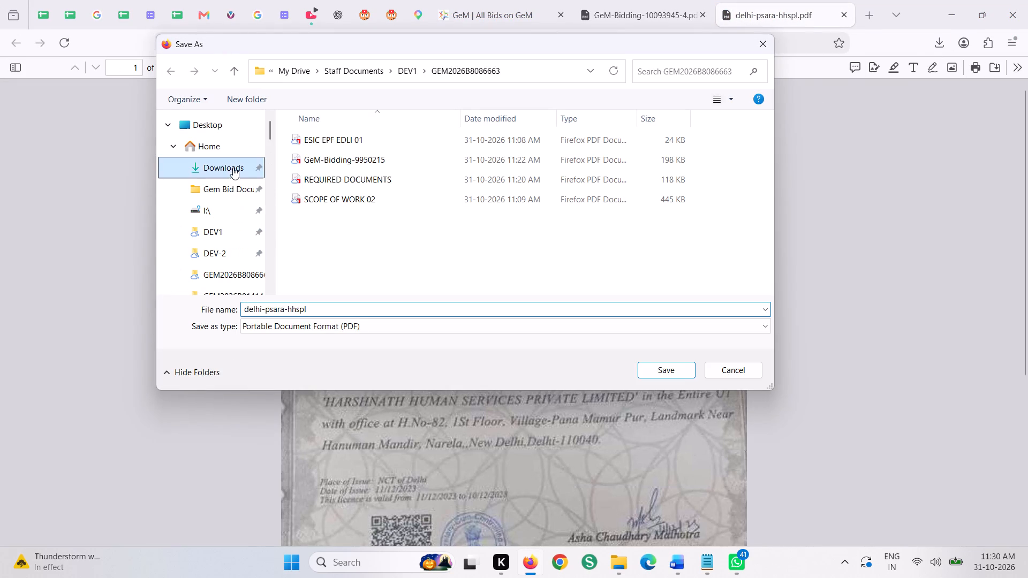
pyautogui.click(343, 311)
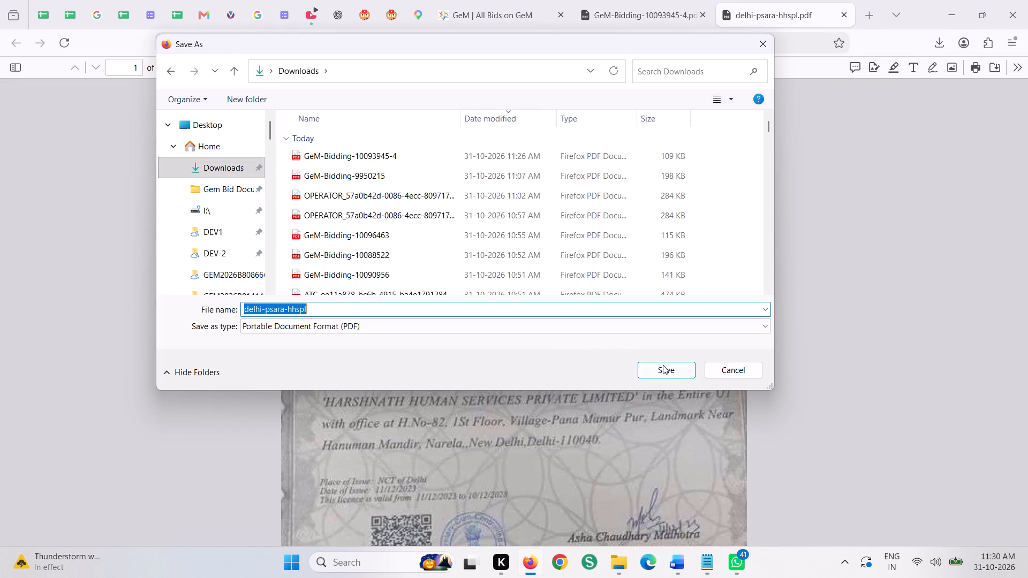
# Save the Delhi PSARA licence PDF in the Downloads folder as delhi-psara-hhspl.
pyautogui.click(663, 365)
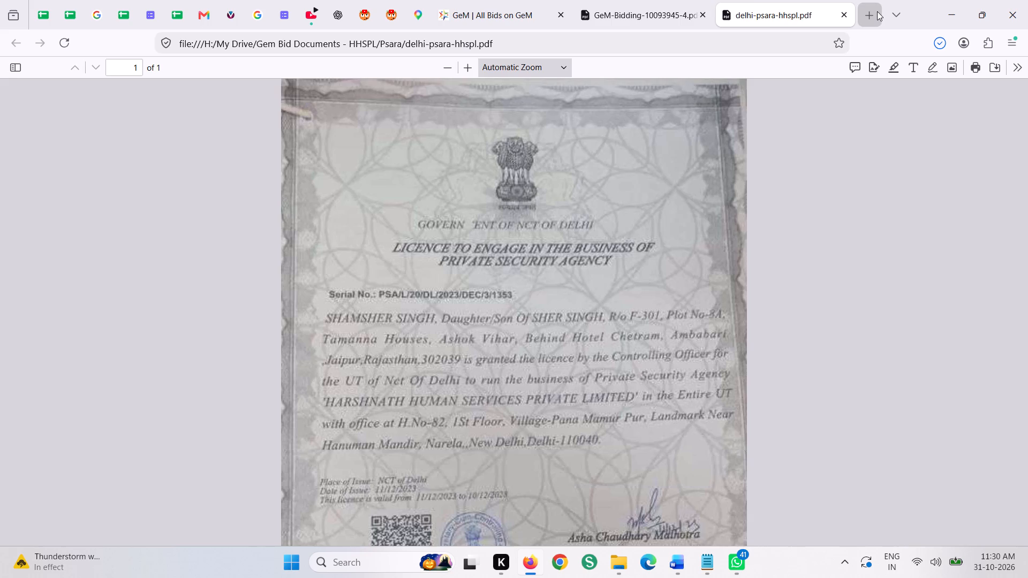
# Search for ilovepdf in a new browser tab, open the iLovePDF website and go to its Merge PDF tool.
pyautogui.click(877, 11)
pyautogui.click(388, 160)
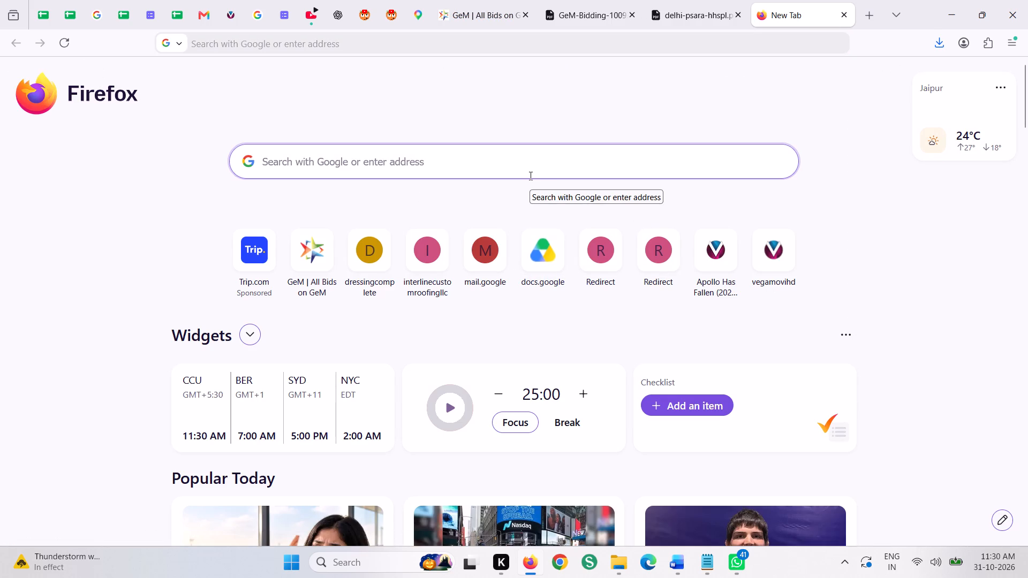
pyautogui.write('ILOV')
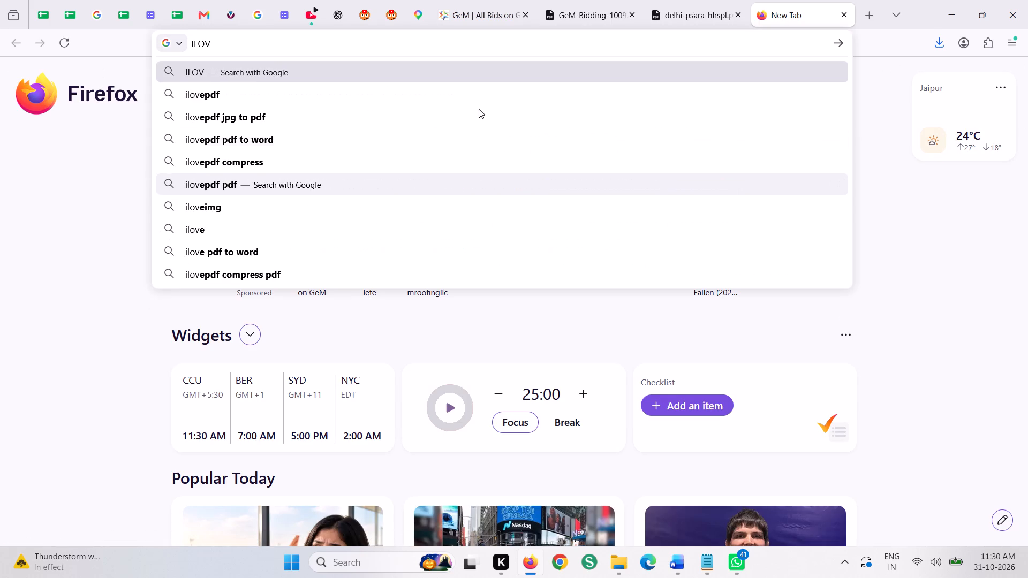
pyautogui.click(237, 101)
pyautogui.click(187, 208)
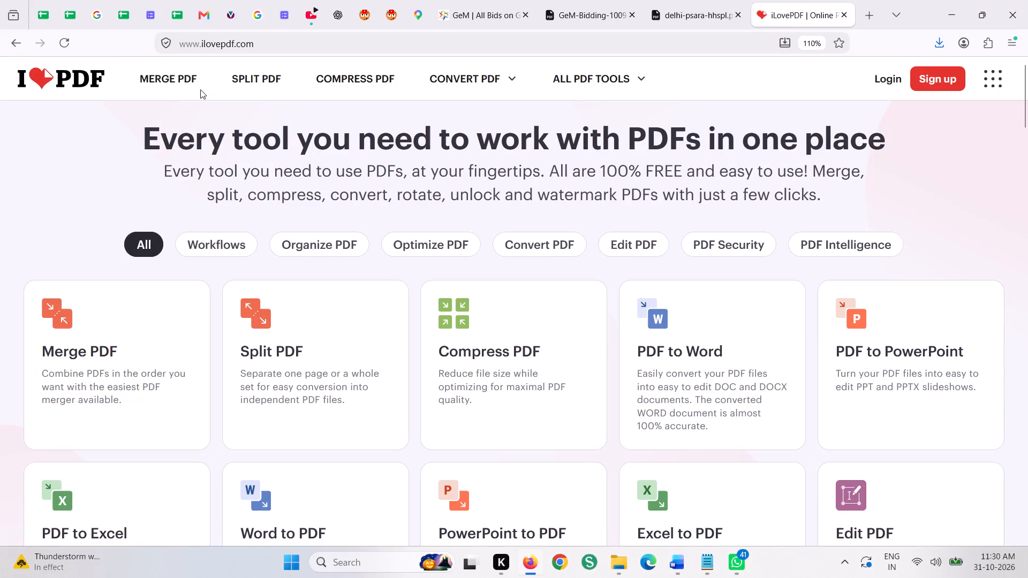
pyautogui.click(183, 70)
pyautogui.click(184, 82)
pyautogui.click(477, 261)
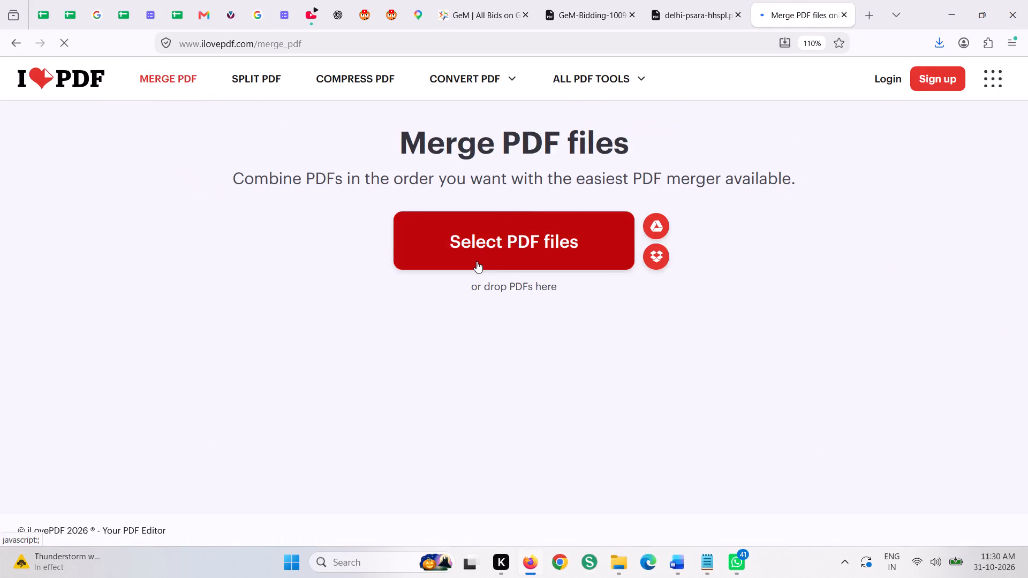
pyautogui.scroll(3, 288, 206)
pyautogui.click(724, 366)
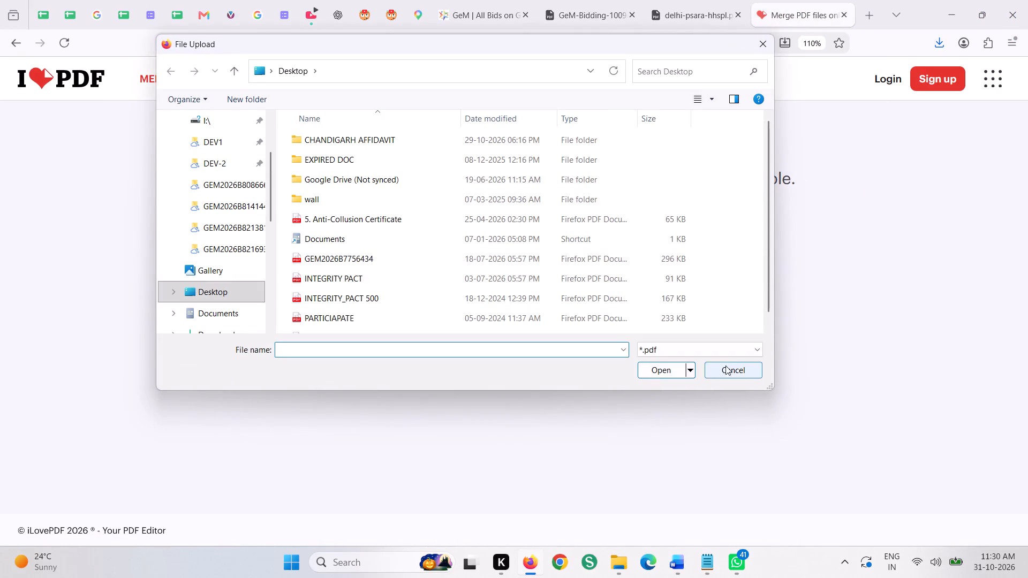
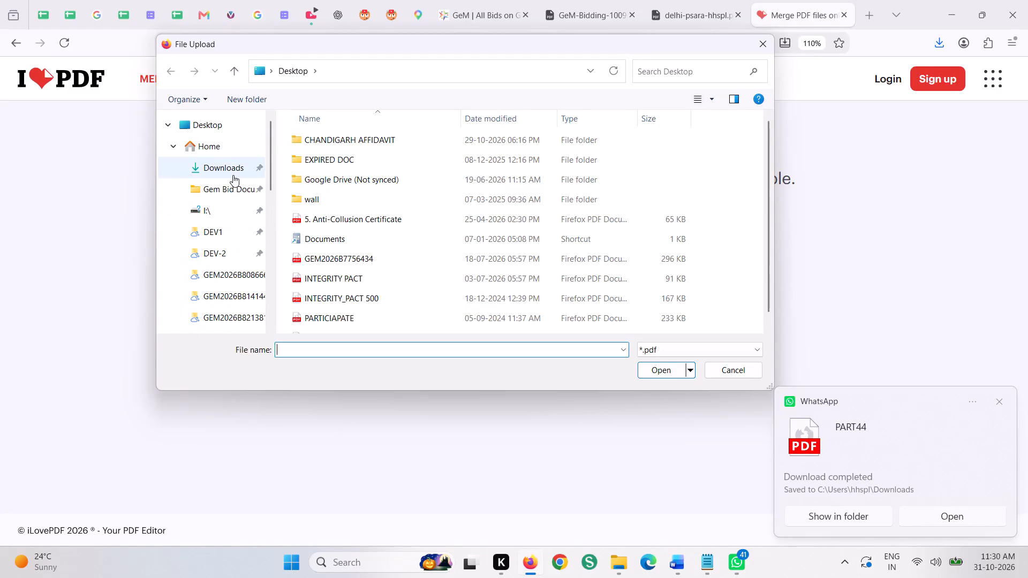
# Merge PART44 and delhi-psara-hhspl from the Downloads folder into one PDF, in that order, and download the result.
pyautogui.click(233, 172)
pyautogui.scroll(11, 341, 181)
pyautogui.keyDown('ctrl'); pyautogui.click(321, 172); pyautogui.keyUp('ctrl')
pyautogui.keyDown('ctrl'); pyautogui.click(323, 152); pyautogui.keyUp('ctrl')
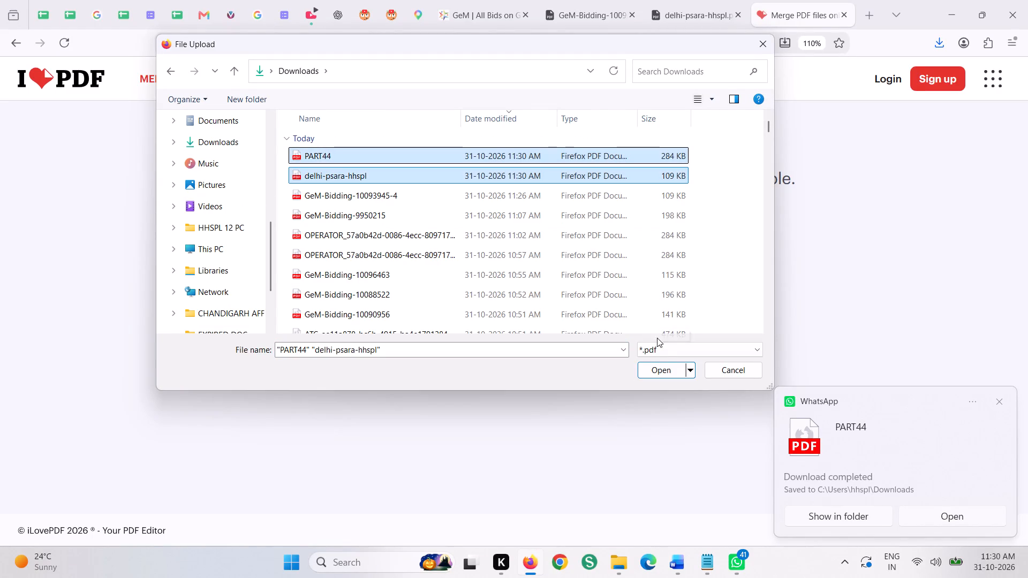
pyautogui.click(669, 368)
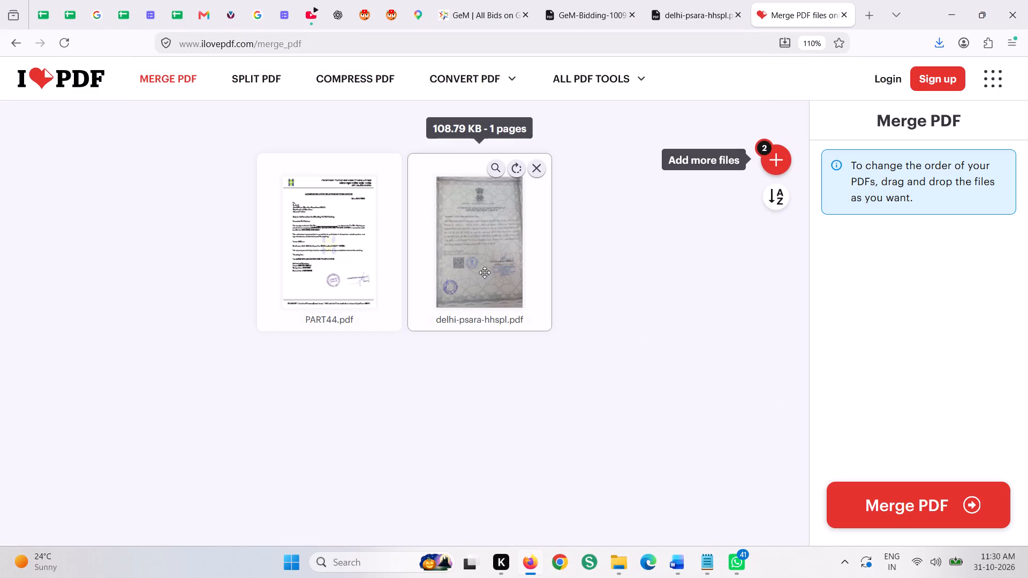
pyautogui.click(890, 505)
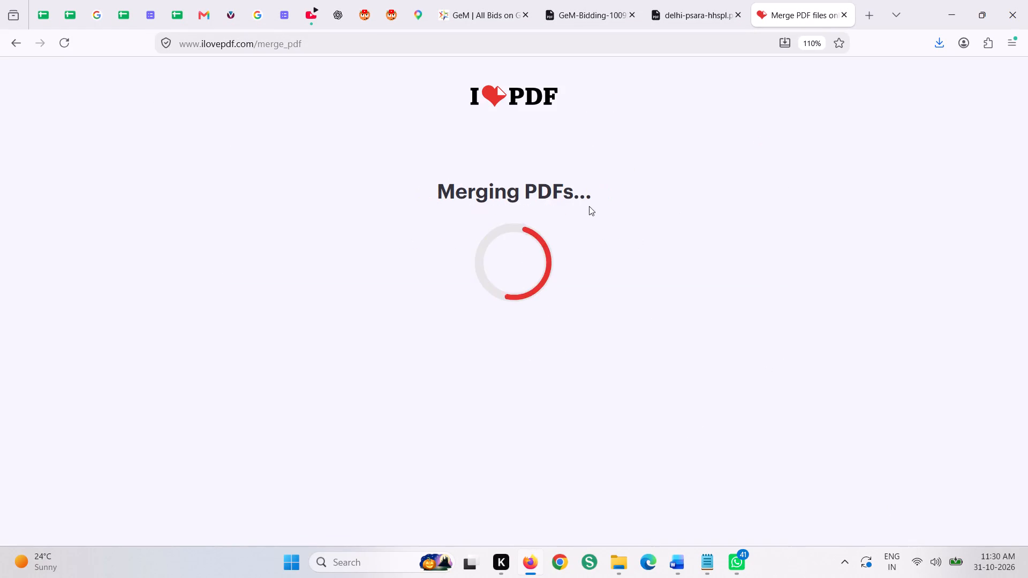
pyautogui.click(495, 196)
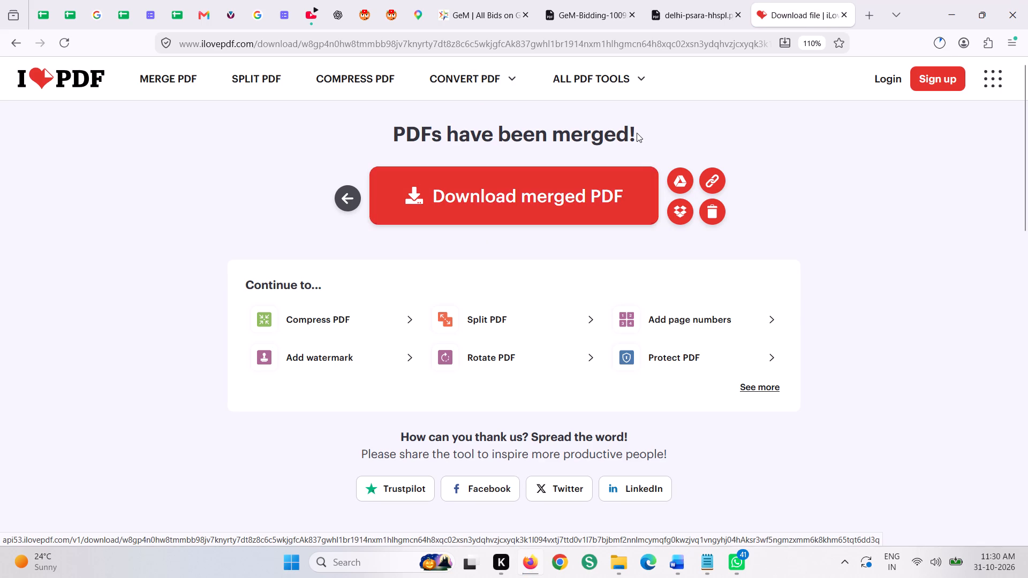
# Open the downloaded PART44_merged.pdf and look over its pre-bid meeting authorization letter.
pyautogui.click(399, 164)
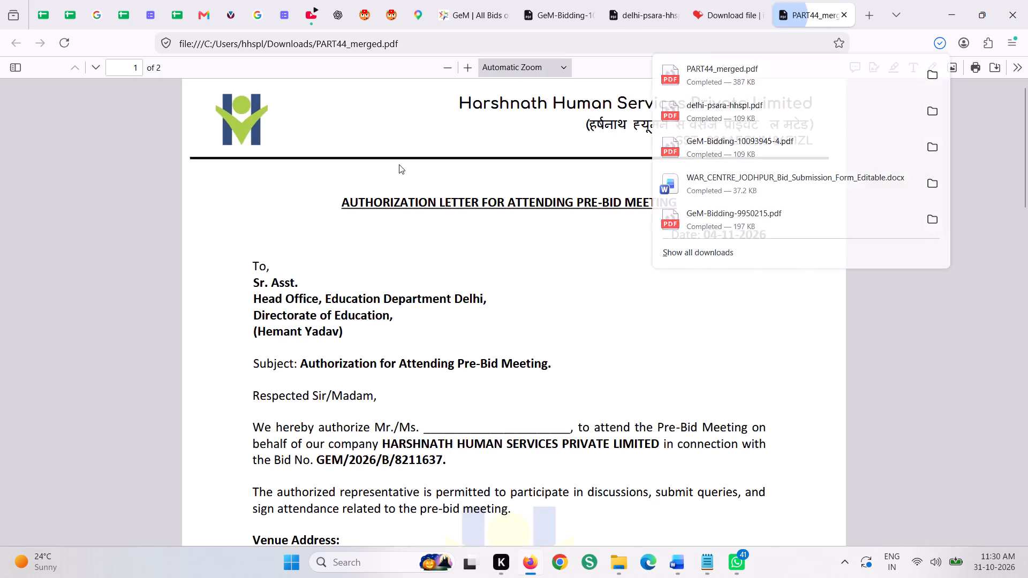
pyautogui.scroll(-1, 520, 215)
pyautogui.scroll(3, 595, 207)
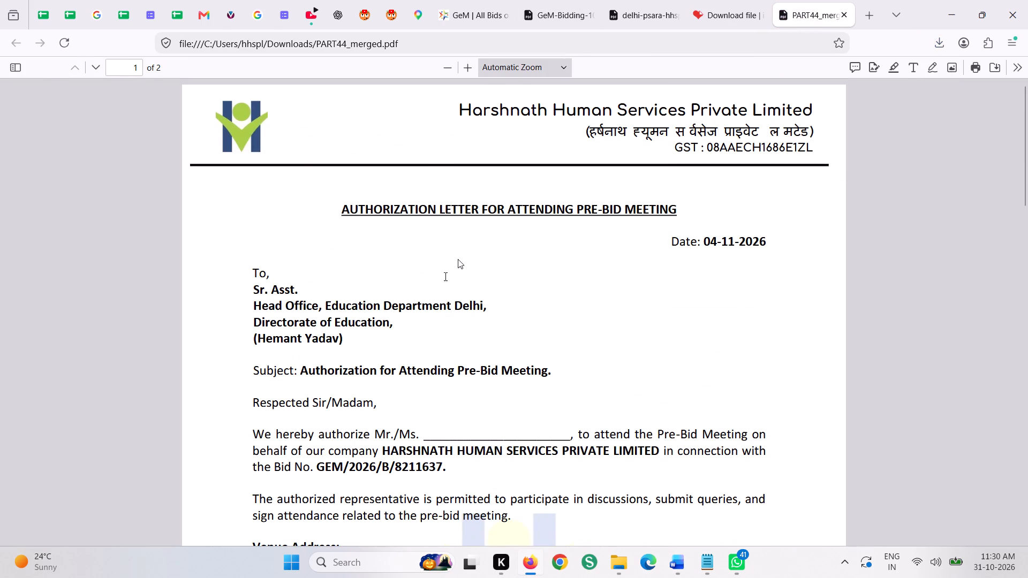
# Copy the bid number GEM/2026/B/8211637 from the search field of the GeM bid listing.
pyautogui.click(465, 0)
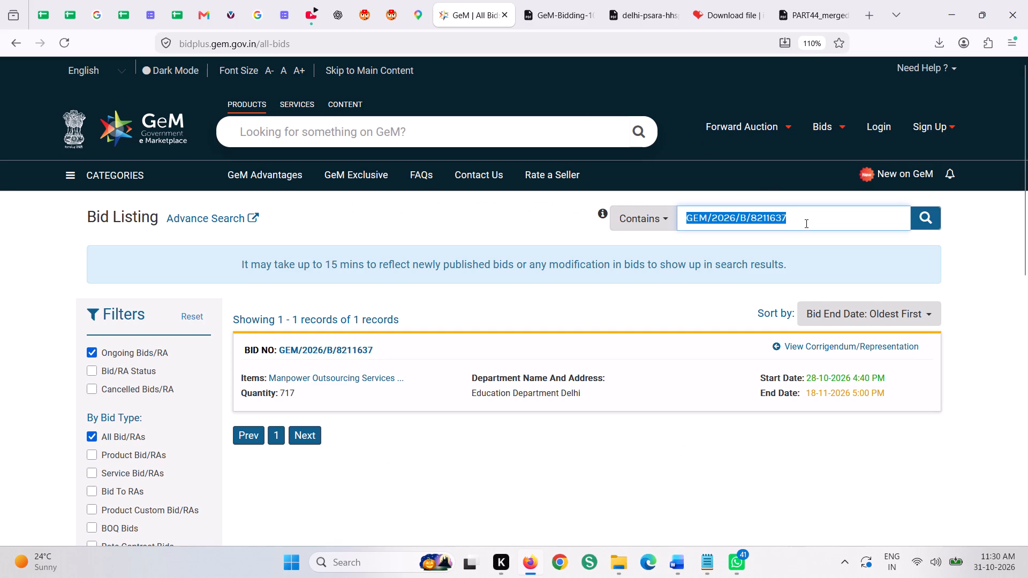
pyautogui.hotkey('ctrl', 'c')
pyautogui.hotkey('ctrl', 'c')
# Return to the merged PDF and start saving a copy of it.
pyautogui.click(809, 0)
pyautogui.scroll(1, 632, 262)
pyautogui.scroll(-9, 629, 278)
pyautogui.scroll(6, 621, 304)
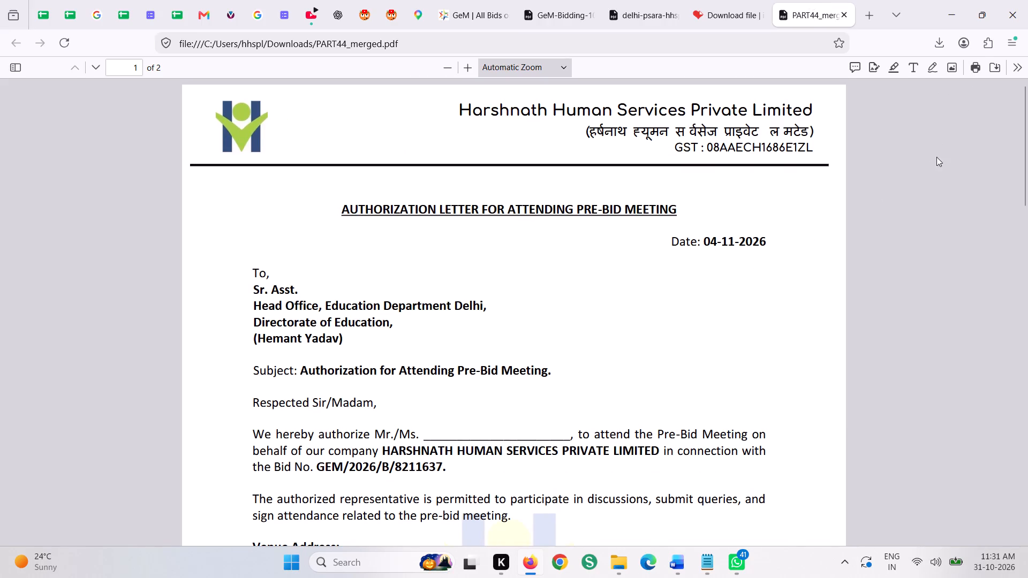
pyautogui.click(992, 64)
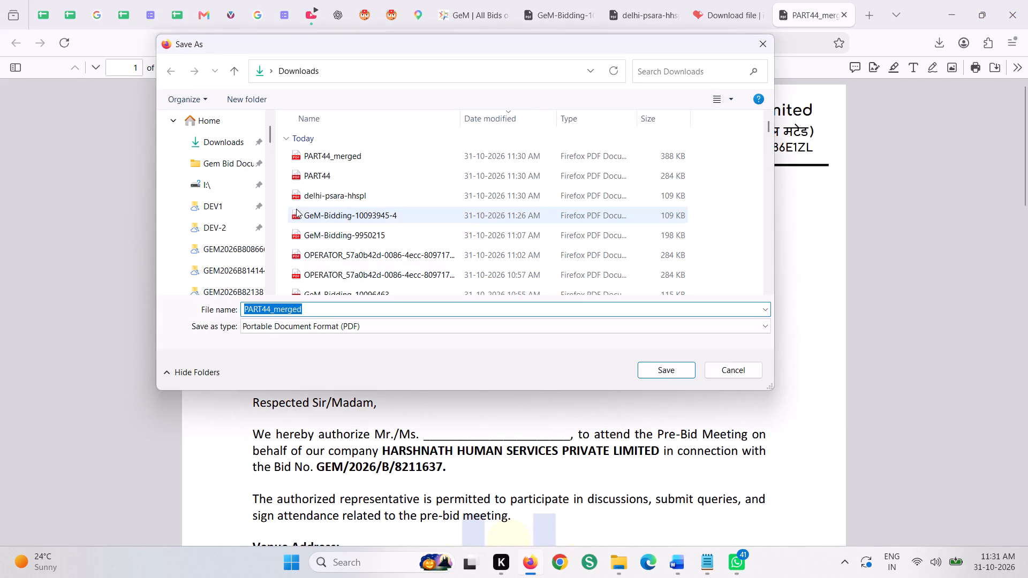
# In the save dialog, search the DEV1 folder of Staff Documents for GEM2026B8211637 and open that bid folder as the destination.
pyautogui.click(224, 208)
pyautogui.scroll(4, 353, 180)
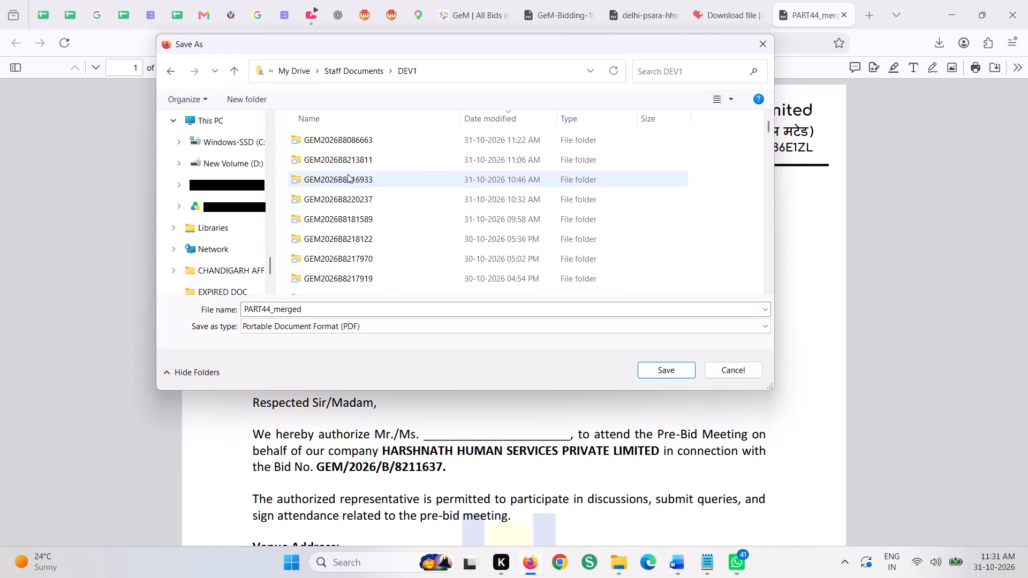
pyautogui.scroll(5, 347, 174)
pyautogui.click(680, 70)
pyautogui.hotkey('ctrl', 'v')
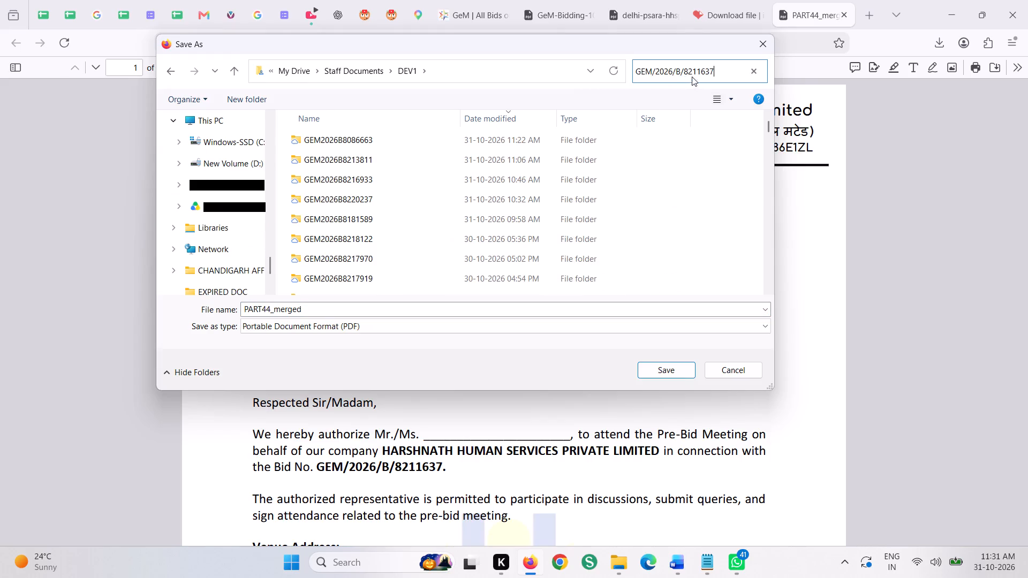
pyautogui.click(684, 70)
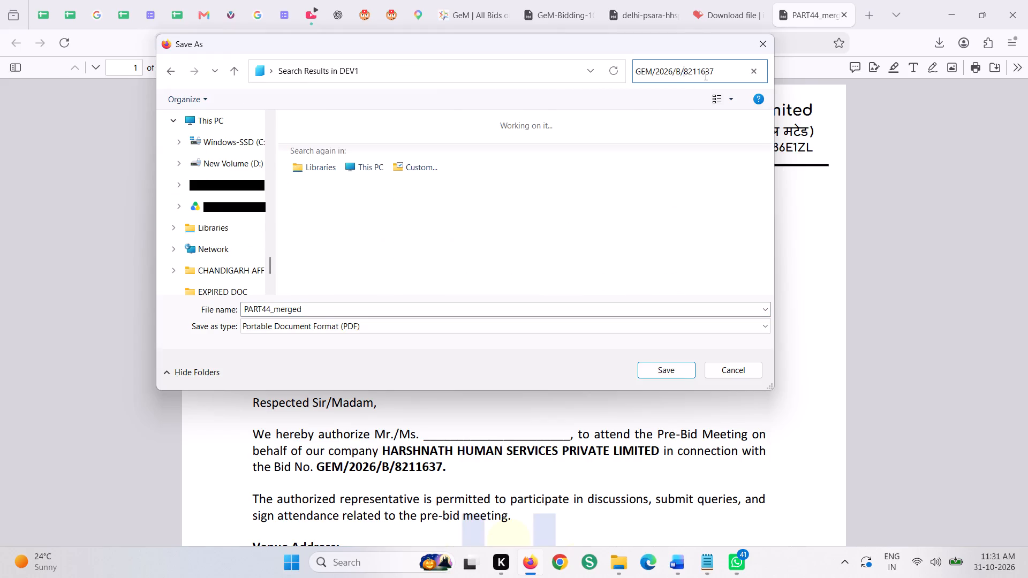
pyautogui.press('BackSpace')
pyautogui.click(676, 69)
pyautogui.press('BackSpace')
pyautogui.click(657, 69)
pyautogui.press('BackSpace')
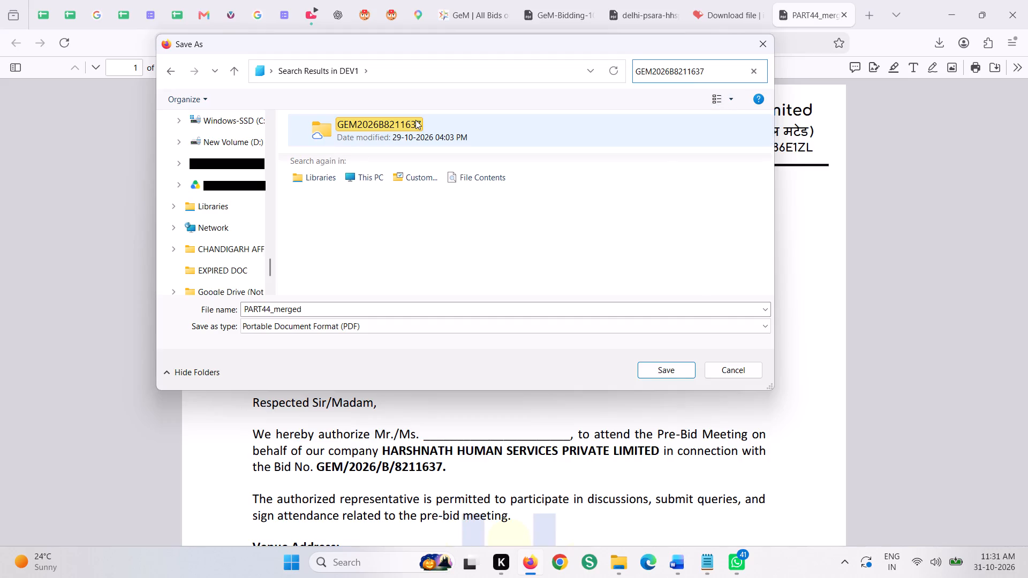
pyautogui.doubleClick(413, 118)
# Save the merged pre-bid authorization letter PDF in the GEM2026B8211637 folder as PRE-BID DOC.
pyautogui.click(340, 314)
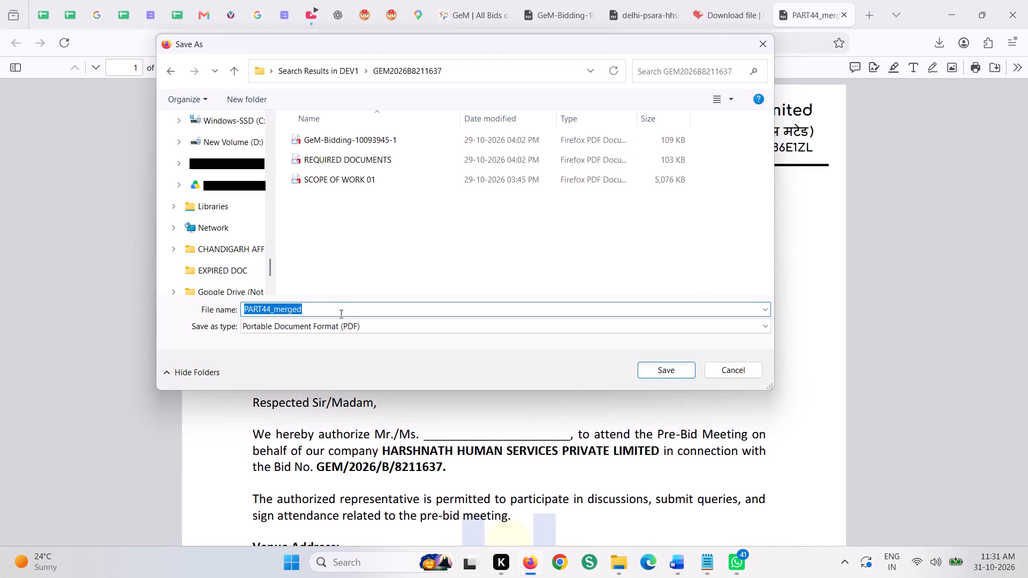
pyautogui.write('PRE')
pyautogui.write('-BID DOC')
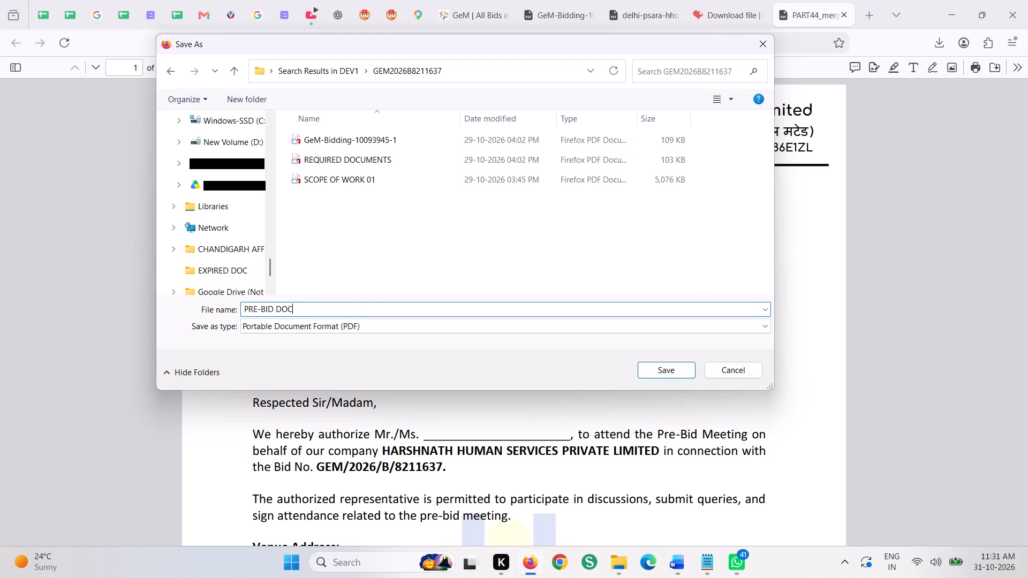
pyautogui.press('Return')
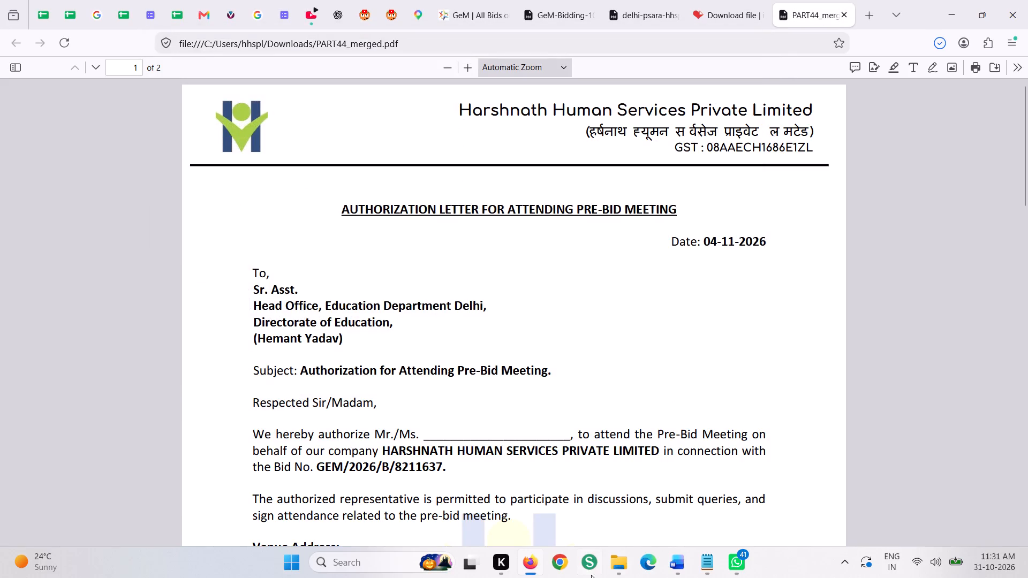
# Switch to File Explorer and open the DEV1 folder of Staff Documents from Home to look through its bid folders.
pyautogui.click(613, 561)
pyautogui.scroll(1, 251, 158)
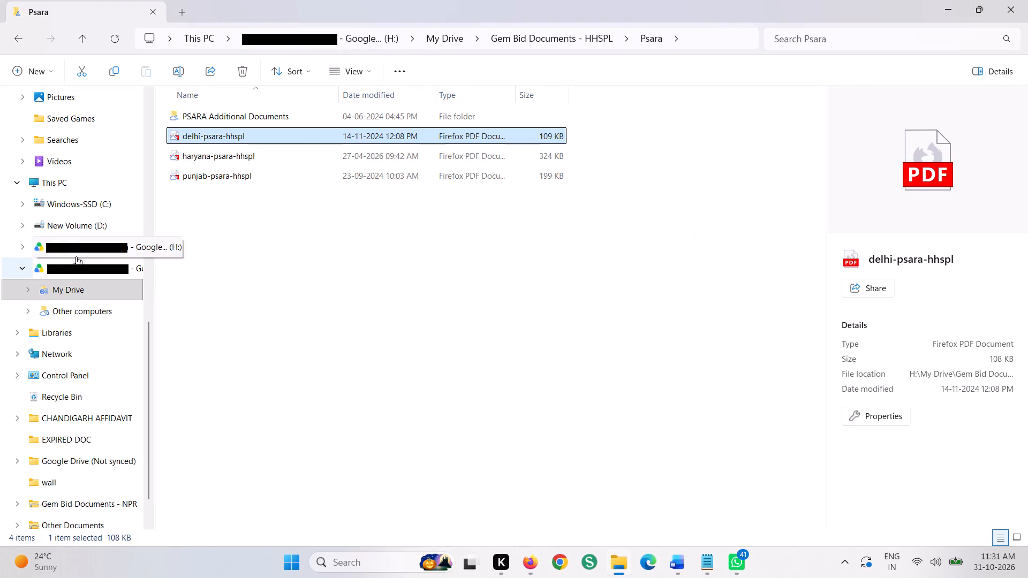
pyautogui.scroll(6, 46, 131)
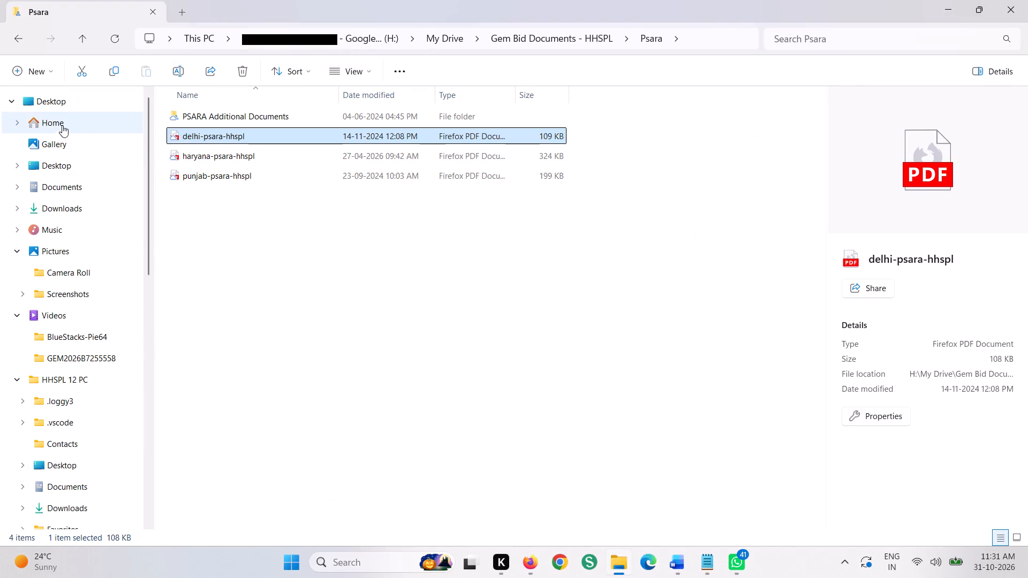
pyautogui.click(62, 125)
pyautogui.doubleClick(285, 168)
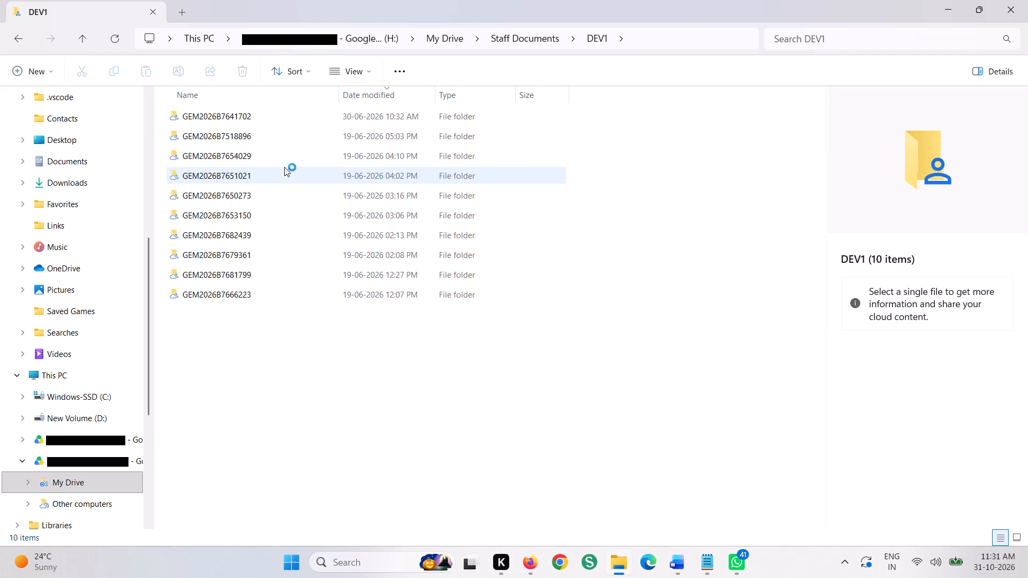
pyautogui.scroll(3, 223, 155)
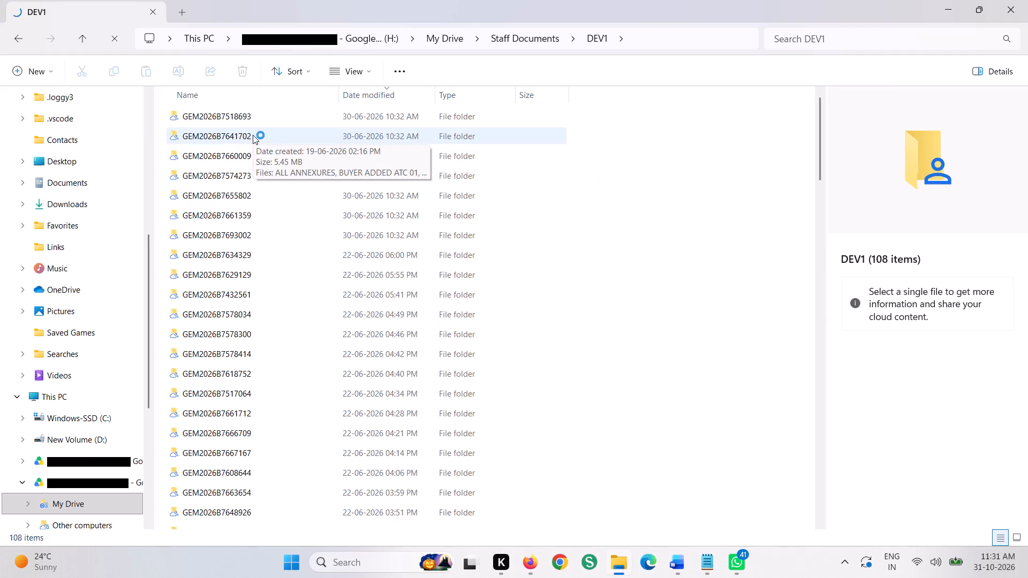
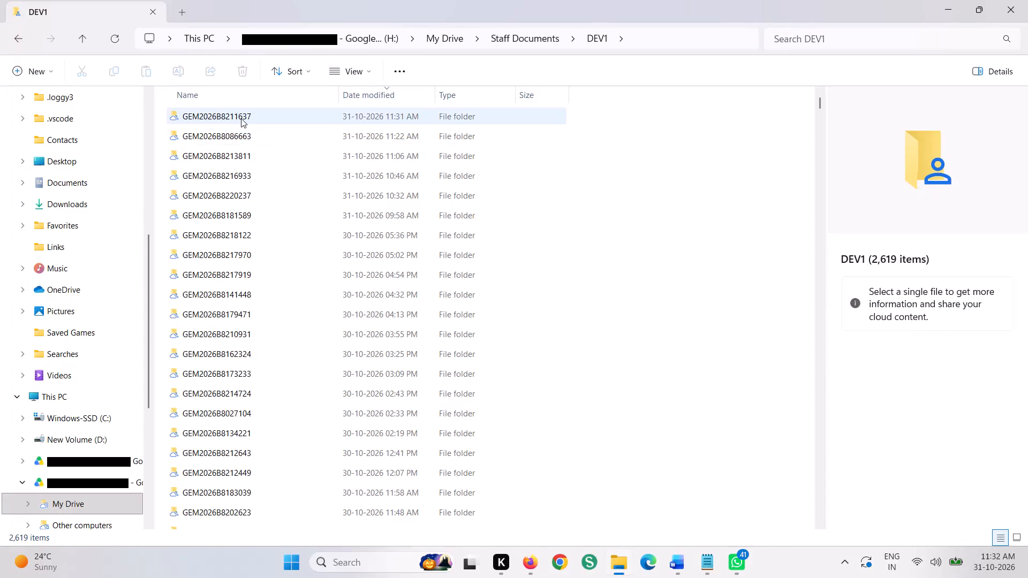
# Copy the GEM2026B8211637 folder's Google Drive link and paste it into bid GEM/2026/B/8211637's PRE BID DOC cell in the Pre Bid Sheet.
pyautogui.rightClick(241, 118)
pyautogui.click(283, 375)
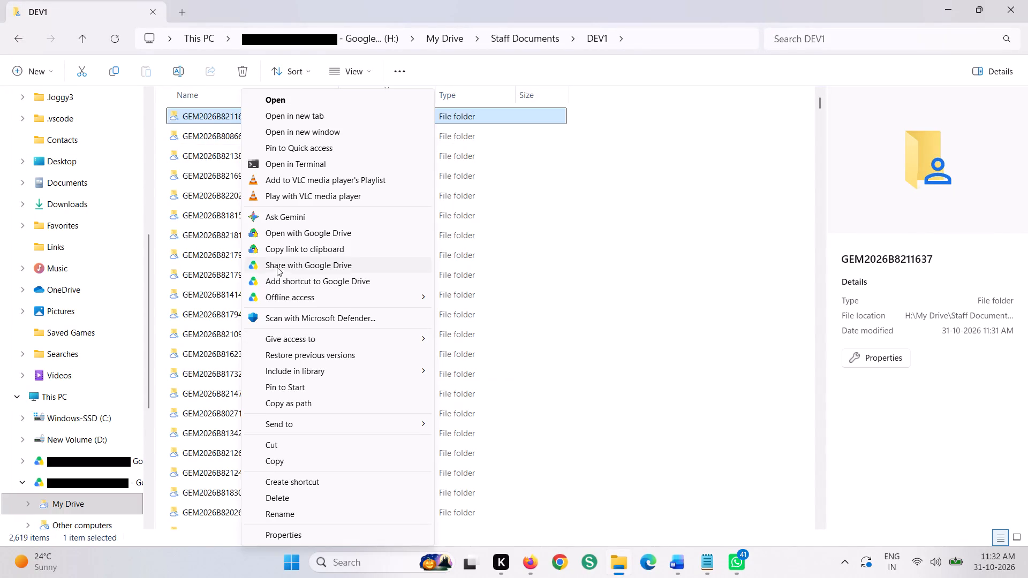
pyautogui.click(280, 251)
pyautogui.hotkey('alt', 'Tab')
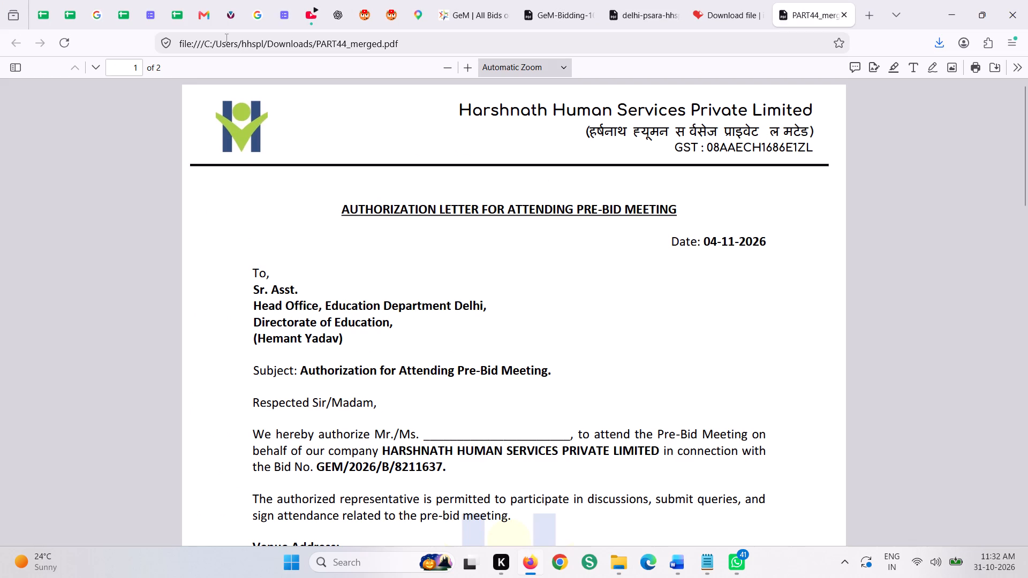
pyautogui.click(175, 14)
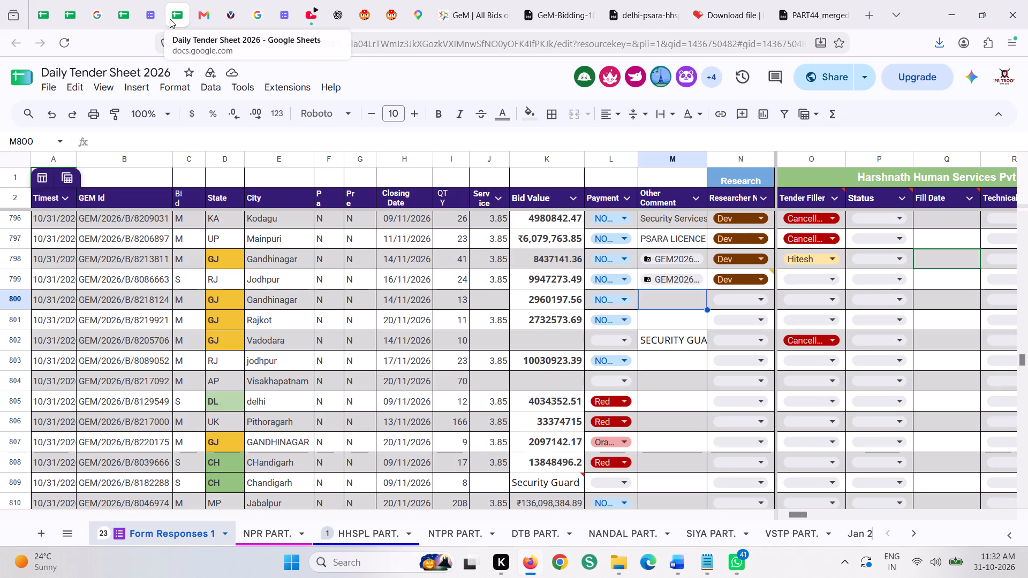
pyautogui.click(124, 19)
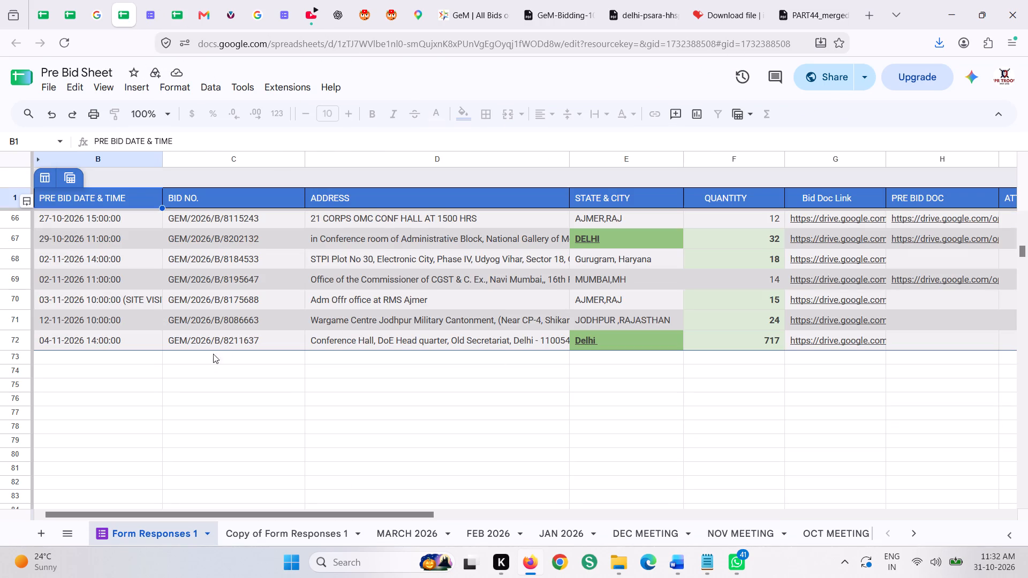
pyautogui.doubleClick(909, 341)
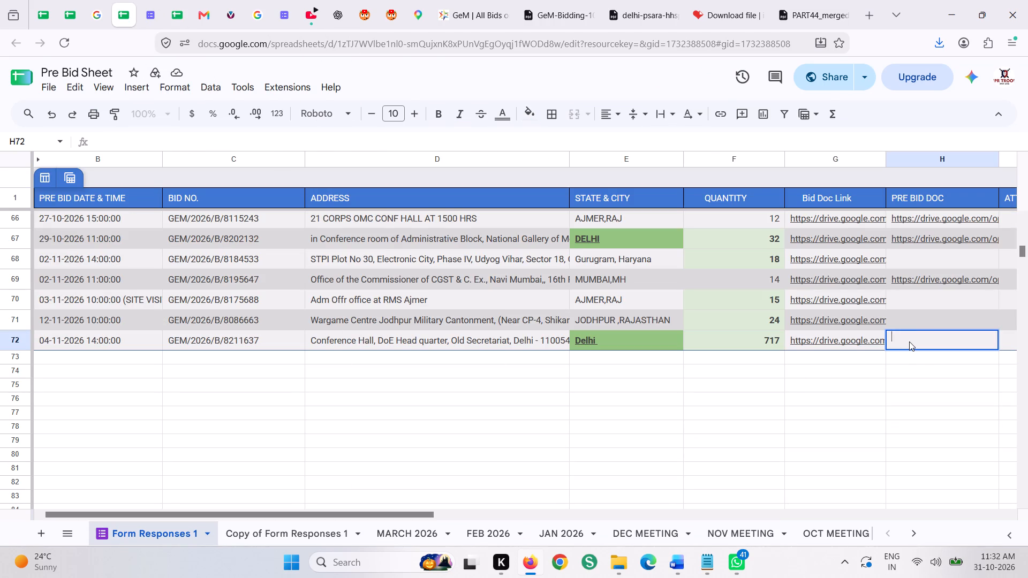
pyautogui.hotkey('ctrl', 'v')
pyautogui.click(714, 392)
# Open the link in bid GEM/2026/B/8211637's PRE BID DOC cell to check its target, and close it again.
pyautogui.click(902, 338)
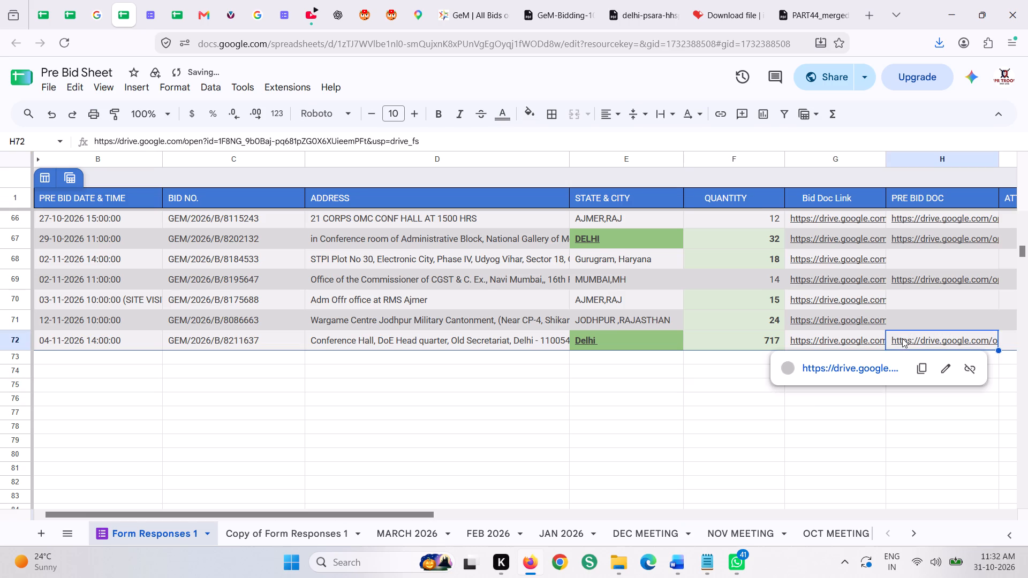
pyautogui.click(860, 366)
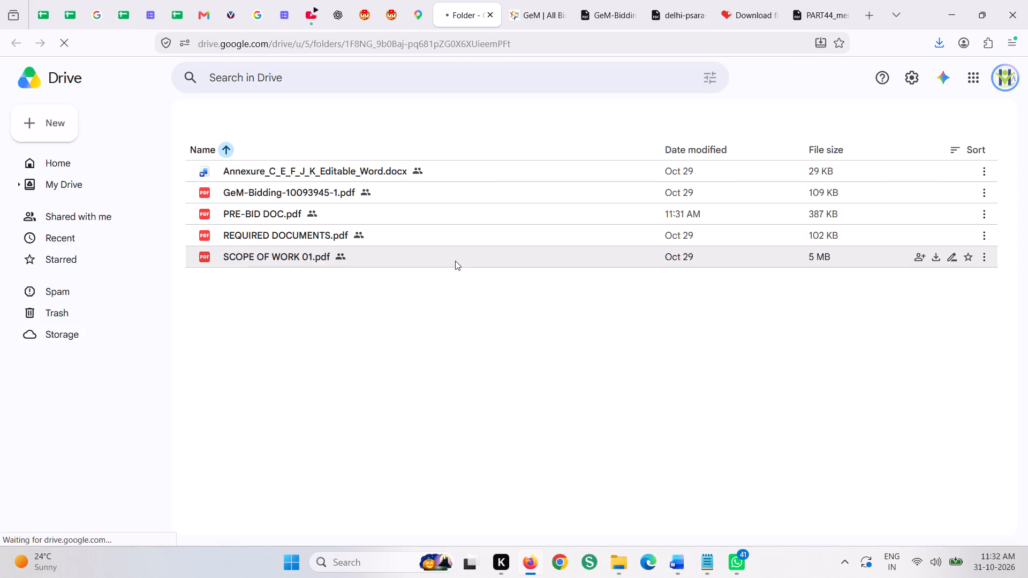
pyautogui.click(478, 0)
pyautogui.click(487, 14)
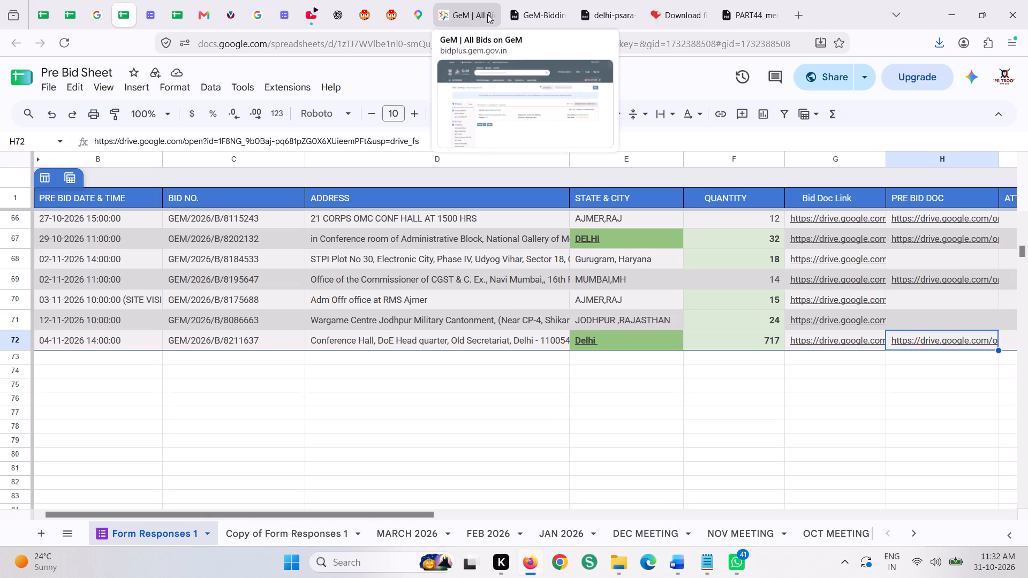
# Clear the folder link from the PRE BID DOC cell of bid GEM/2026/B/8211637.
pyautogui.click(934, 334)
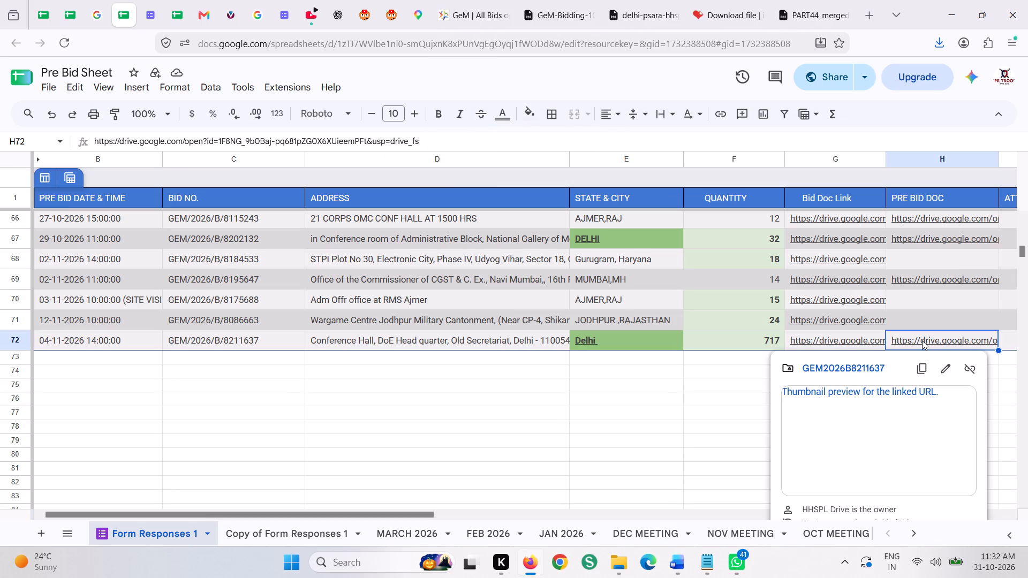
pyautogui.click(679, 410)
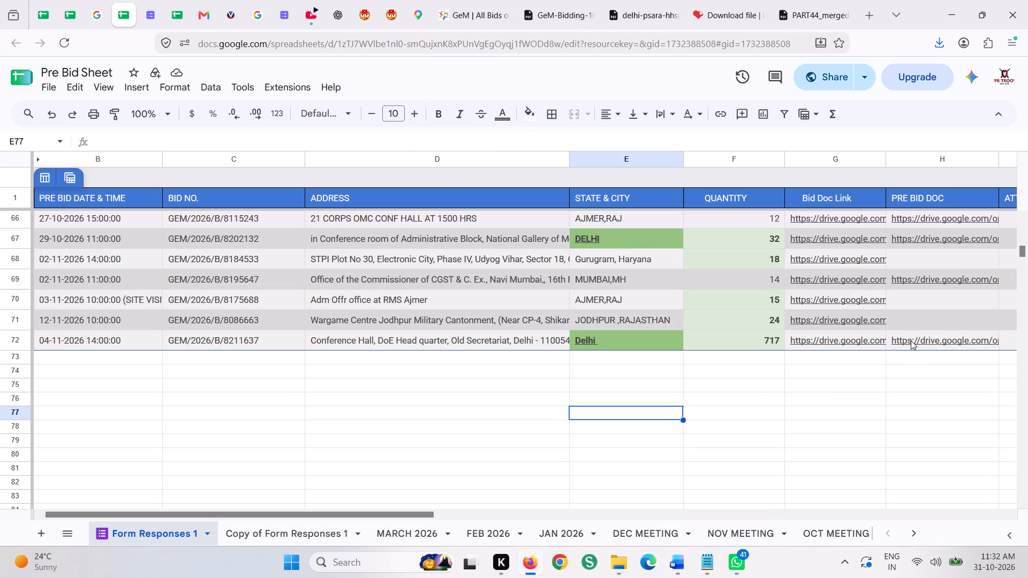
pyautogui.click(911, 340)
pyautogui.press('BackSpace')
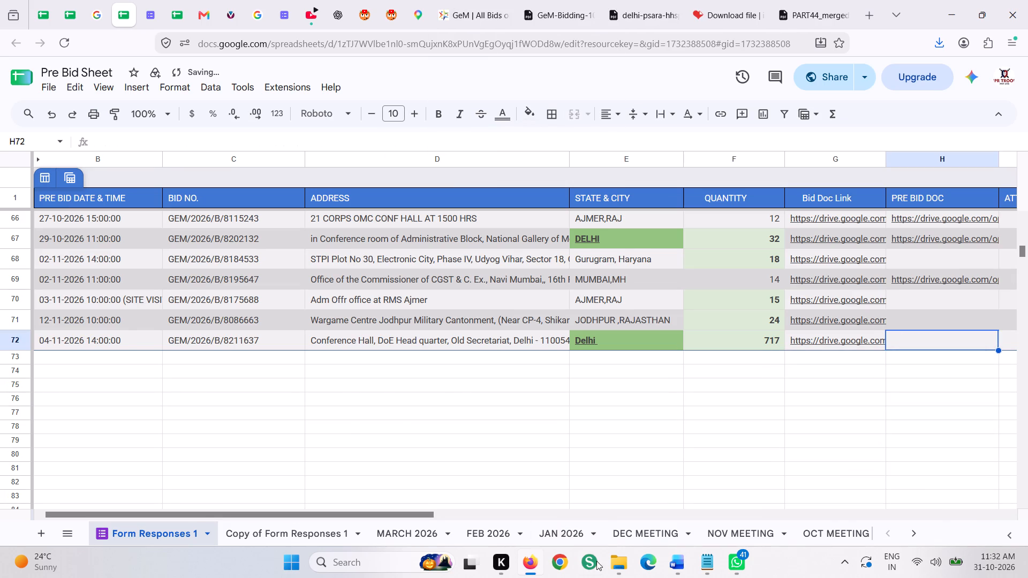
# Copy the Drive link of the PRE-BID DOC file in the GEM2026B8211637 folder and paste it into the bid's PRE BID DOC cell.
pyautogui.click(614, 562)
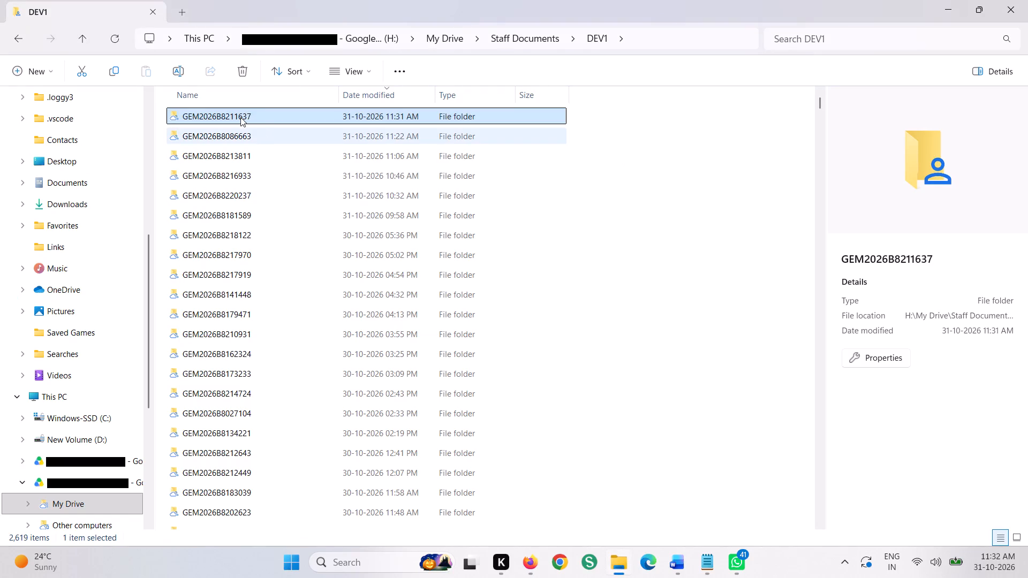
pyautogui.doubleClick(240, 117)
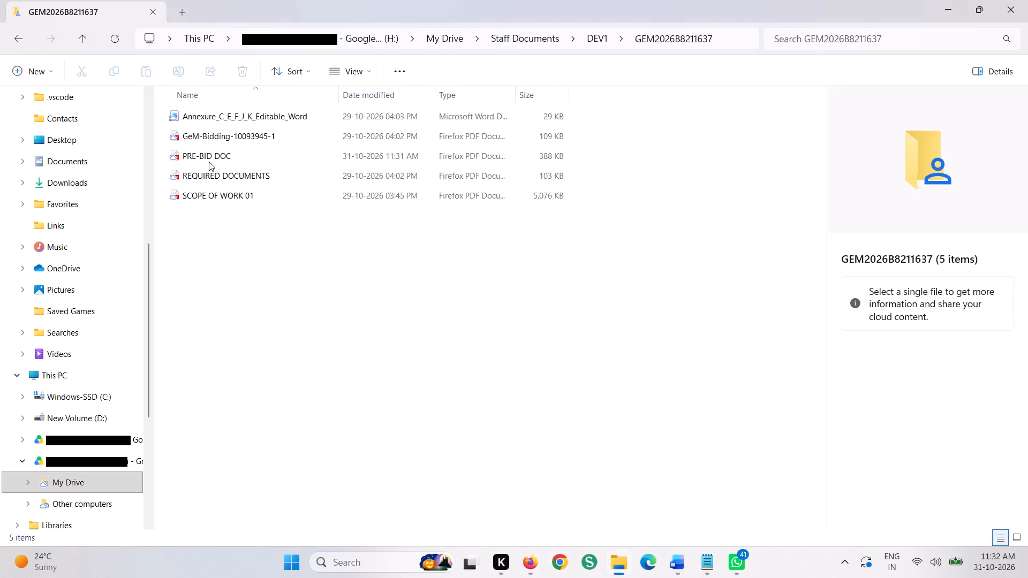
pyautogui.rightClick(211, 157)
pyautogui.click(248, 435)
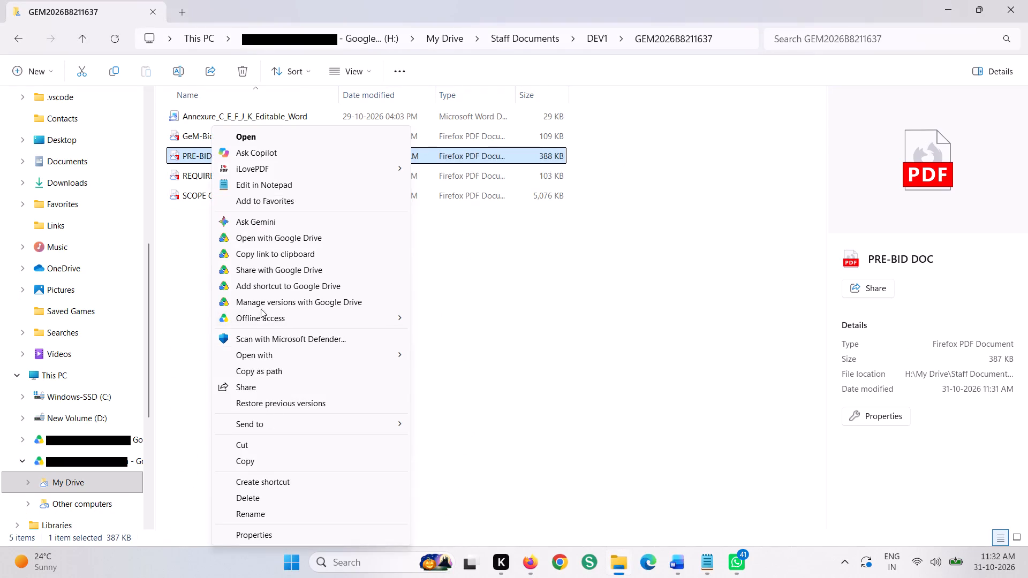
pyautogui.click(246, 250)
pyautogui.click(84, 37)
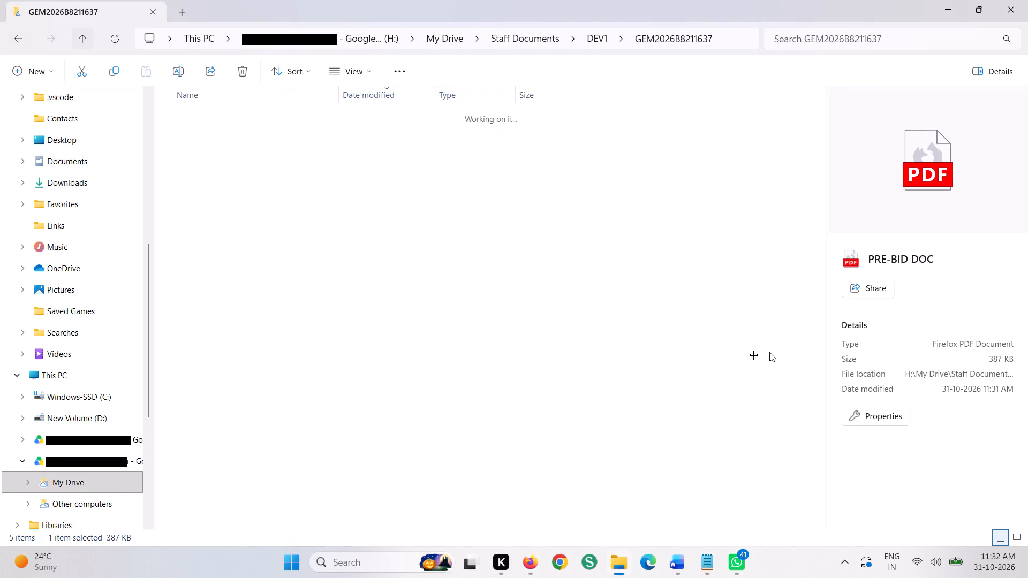
pyautogui.click(524, 561)
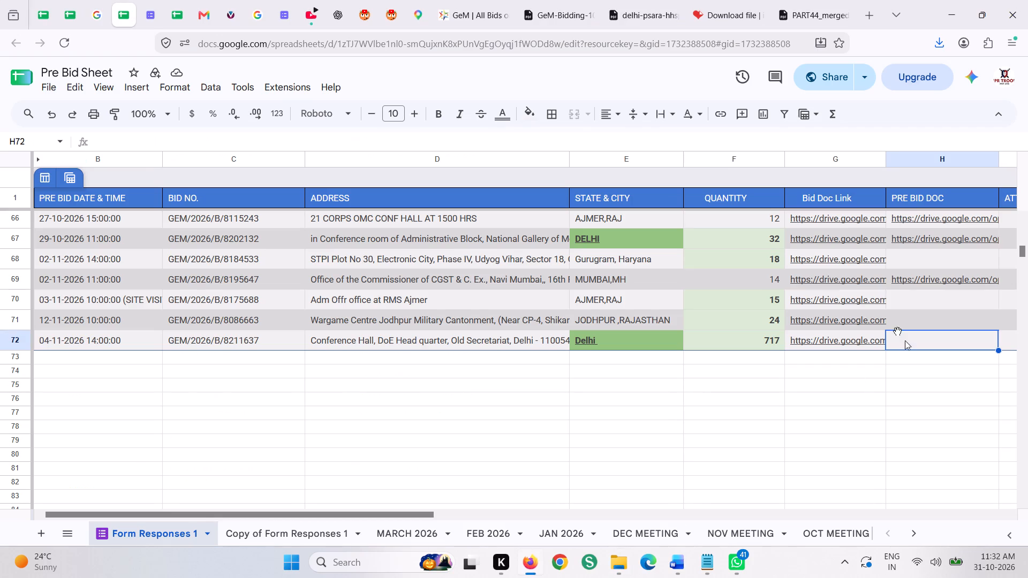
pyautogui.doubleClick(908, 343)
pyautogui.hotkey('ctrl', 'v')
pyautogui.click(687, 406)
# Open the PRE BID DOC link of bid GEM/2026/B/8211637, look through the PDF's pages, and close it.
pyautogui.click(914, 343)
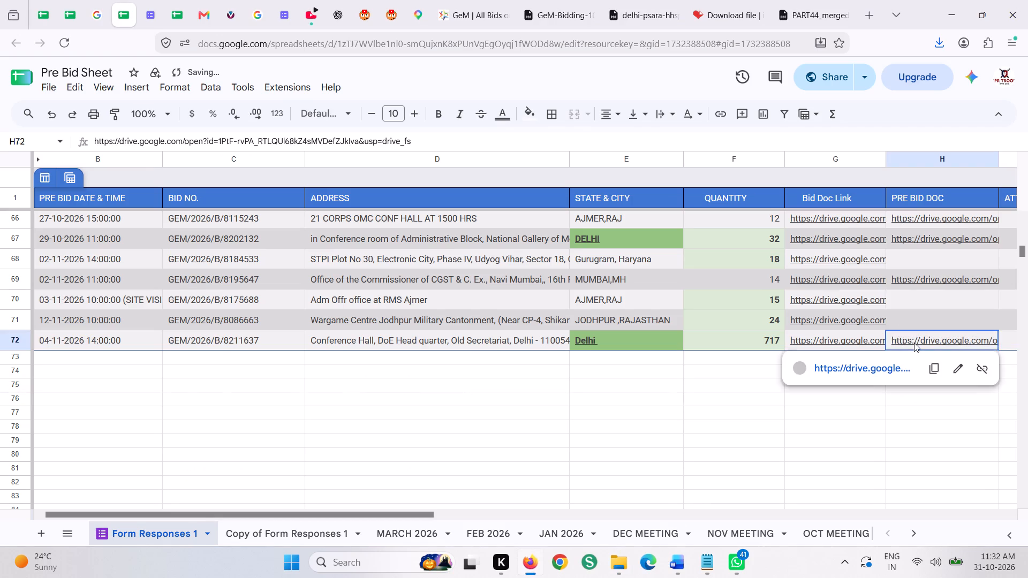
pyautogui.click(869, 368)
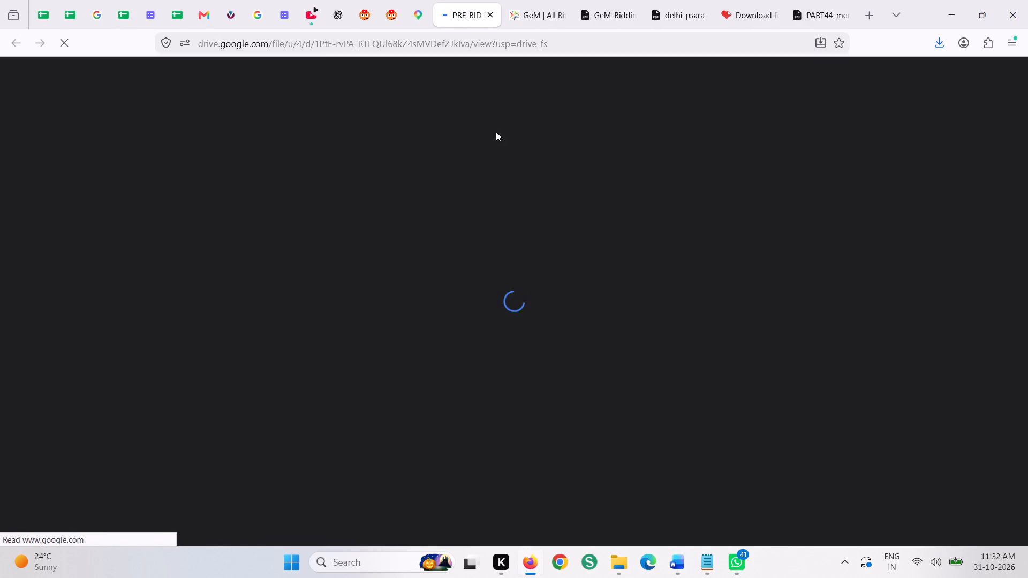
pyautogui.scroll(-8, 475, 162)
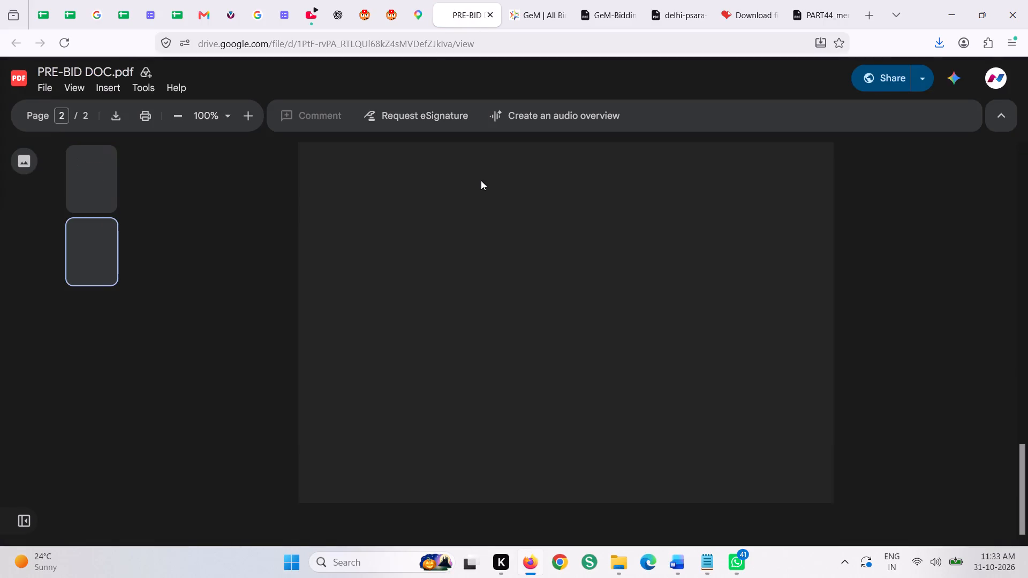
pyautogui.scroll(5, 481, 178)
pyautogui.scroll(-2, 481, 178)
pyautogui.scroll(1, 481, 173)
pyautogui.scroll(-2, 481, 173)
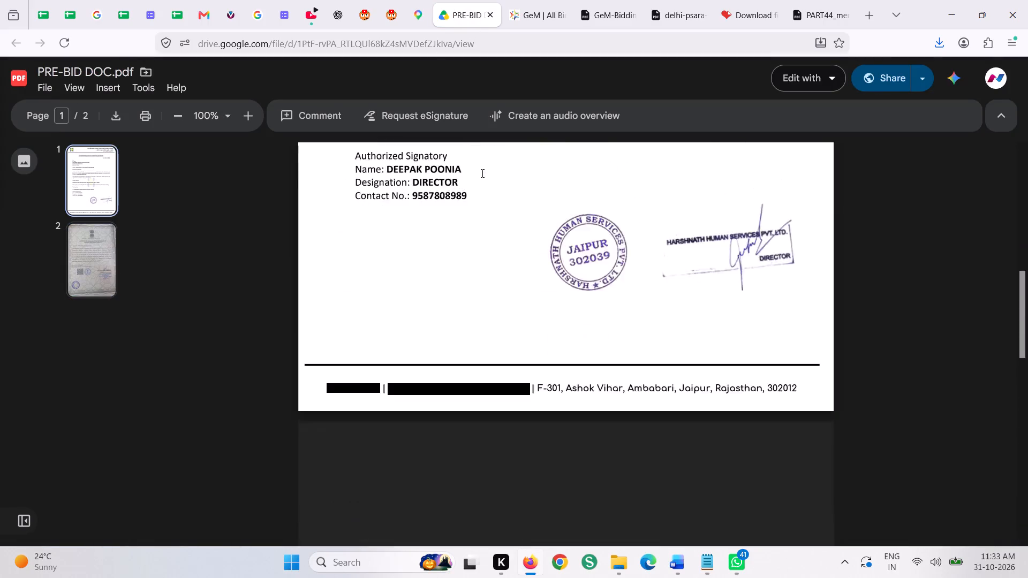
pyautogui.scroll(-4, 481, 173)
pyautogui.scroll(3, 481, 173)
pyautogui.click(459, 0)
pyautogui.click(491, 11)
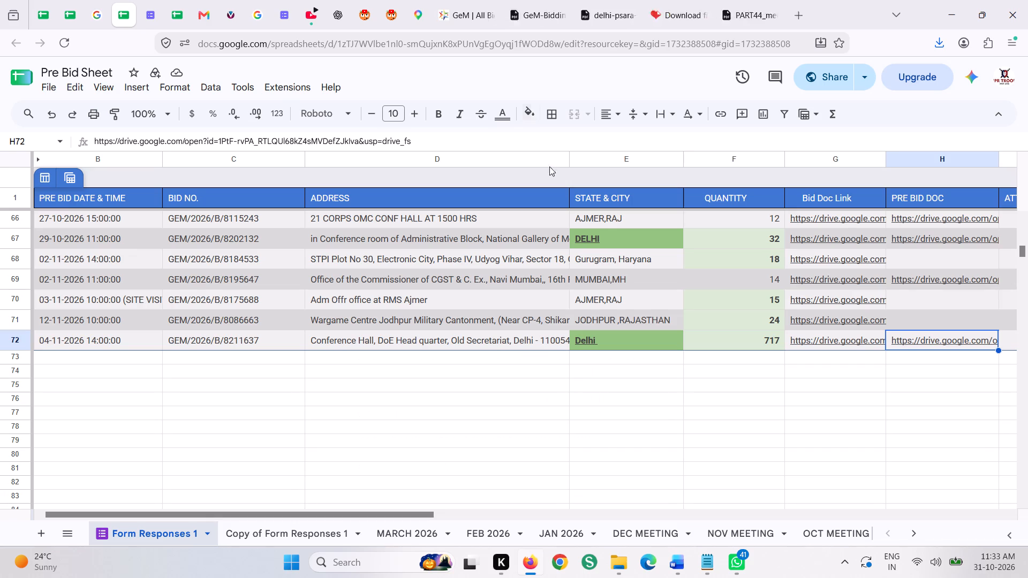
# Open the Bid Doc Link of bid GEM/2026/B/8211637 to check the bid document, and close it.
pyautogui.click(797, 339)
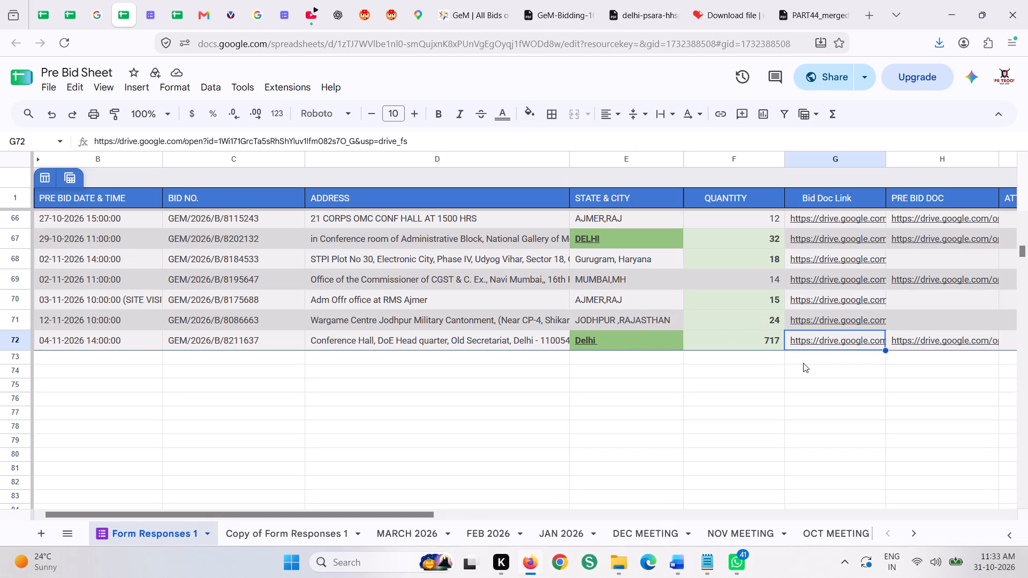
pyautogui.click(736, 366)
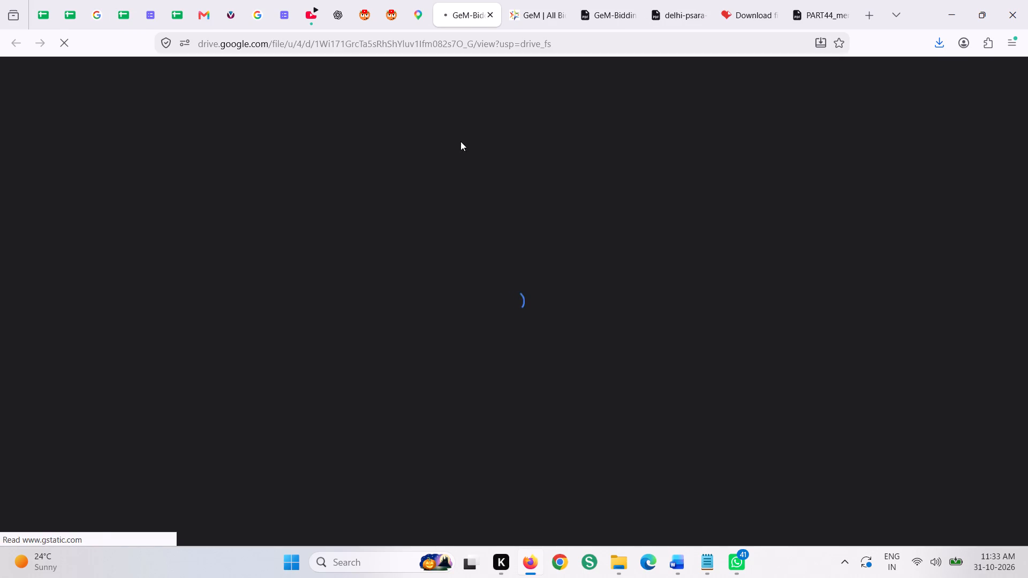
pyautogui.click(471, 260)
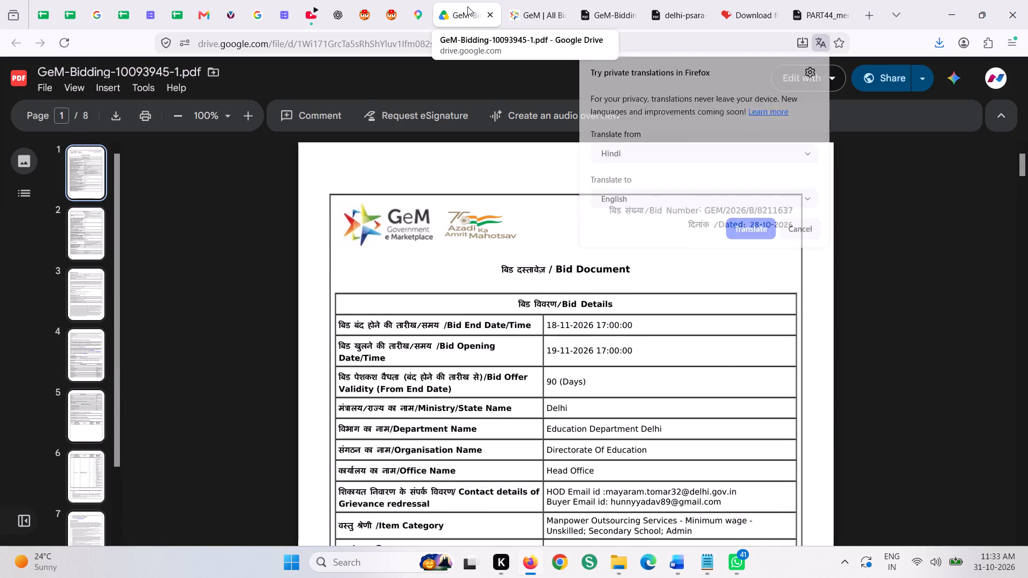
pyautogui.click(449, 173)
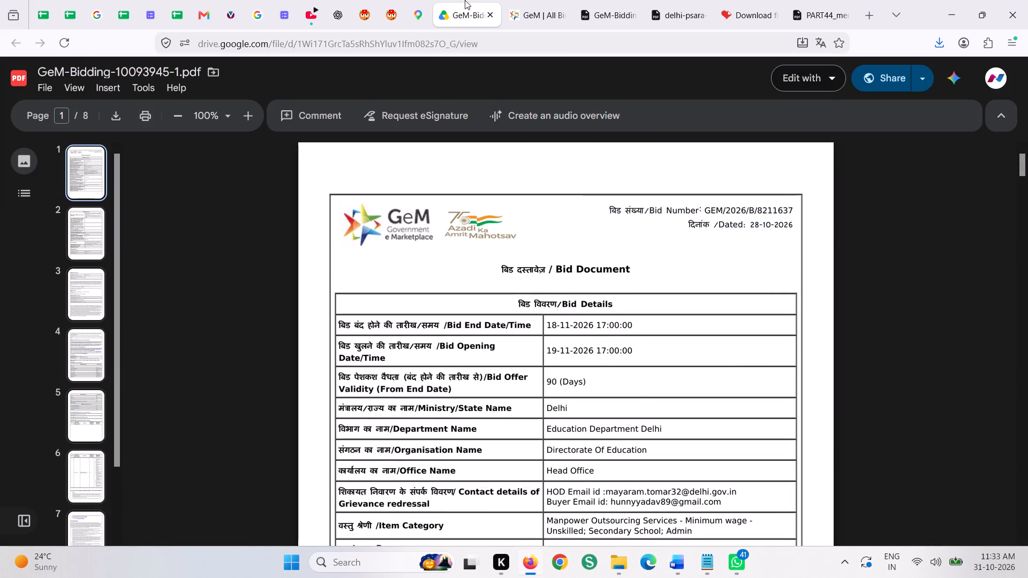
pyautogui.click(465, 0)
pyautogui.click(487, 13)
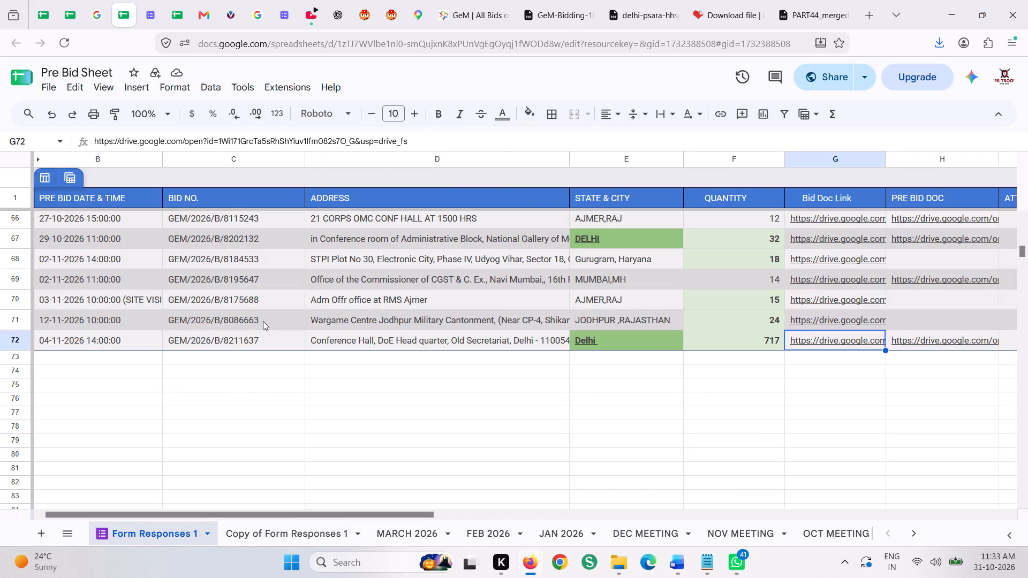
# In the Notepad note, replace the old links after "1.GEM BID DOC-" with the Bid Doc Link of bid GEM/2026/B/8211637.
pyautogui.click(704, 555)
pyautogui.scroll(-20, 364, 377)
pyautogui.scroll(-13, 364, 377)
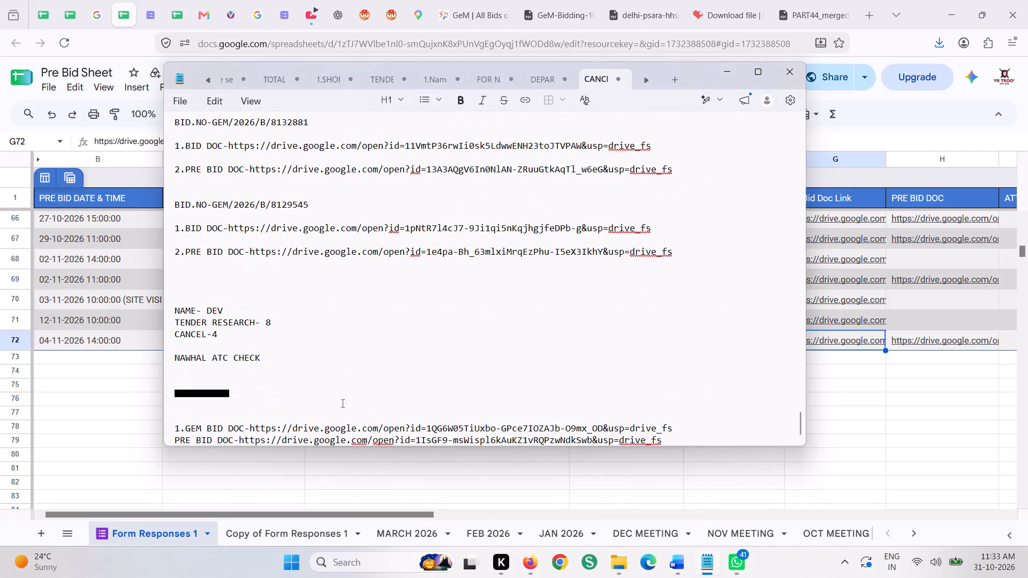
pyautogui.scroll(-2, 342, 403)
pyautogui.moveTo(250, 428); pyautogui.dragTo(724, 445)
pyautogui.press('BackSpace')
pyautogui.hotkey('alt', 'Tab')
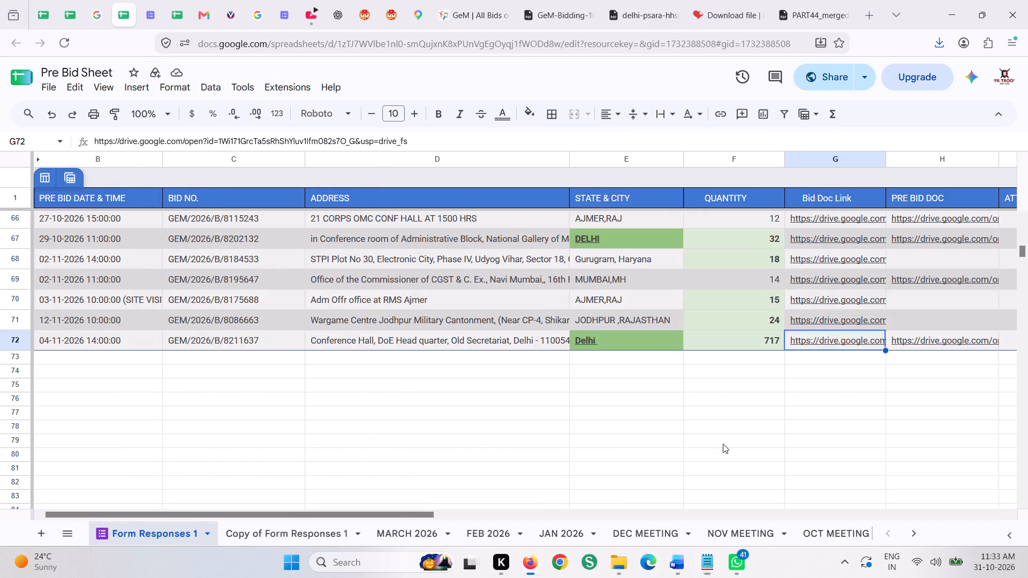
pyautogui.hotkey('ctrl', 'c')
pyautogui.hotkey('alt', 'Tab')
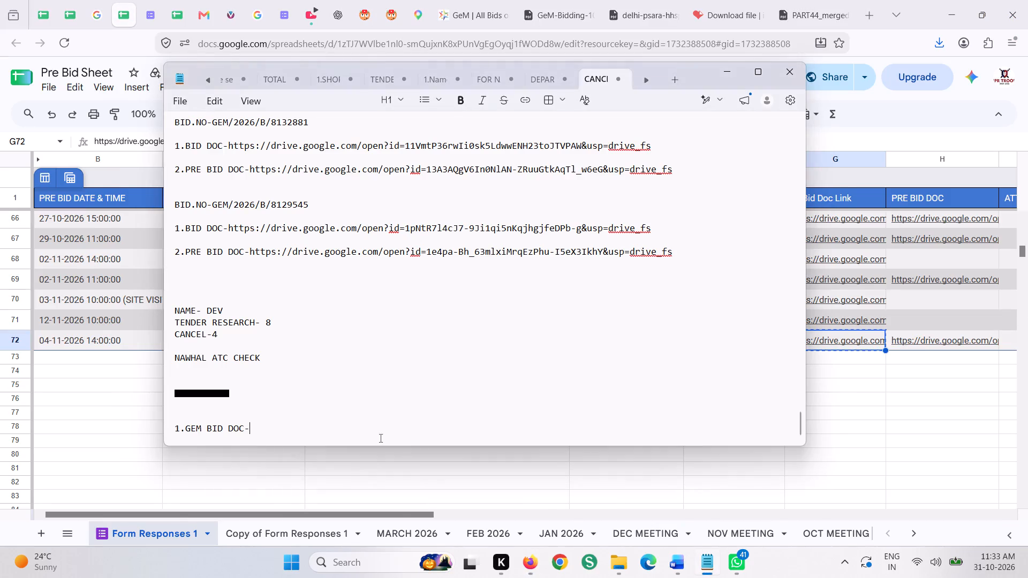
pyautogui.hotkey('ctrl', 'v')
pyautogui.press('Return')
# Add a "2.PRE BID DOC-" line with the bid's PRE BID DOC link to the note, separated from the first line by a blank line.
pyautogui.hotkey('alt', 'Tab')
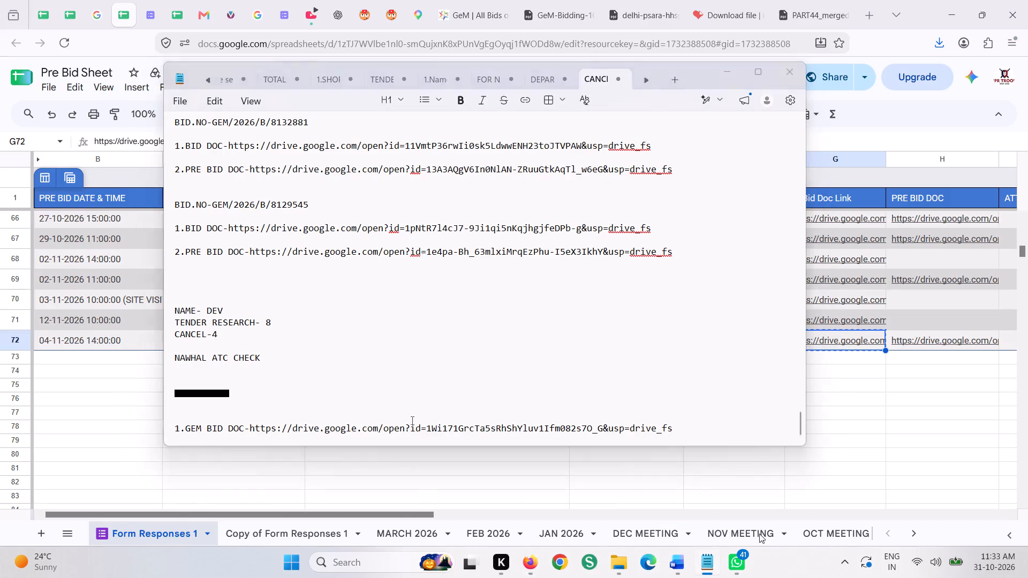
pyautogui.click(914, 199)
pyautogui.hotkey('ctrl', 'c')
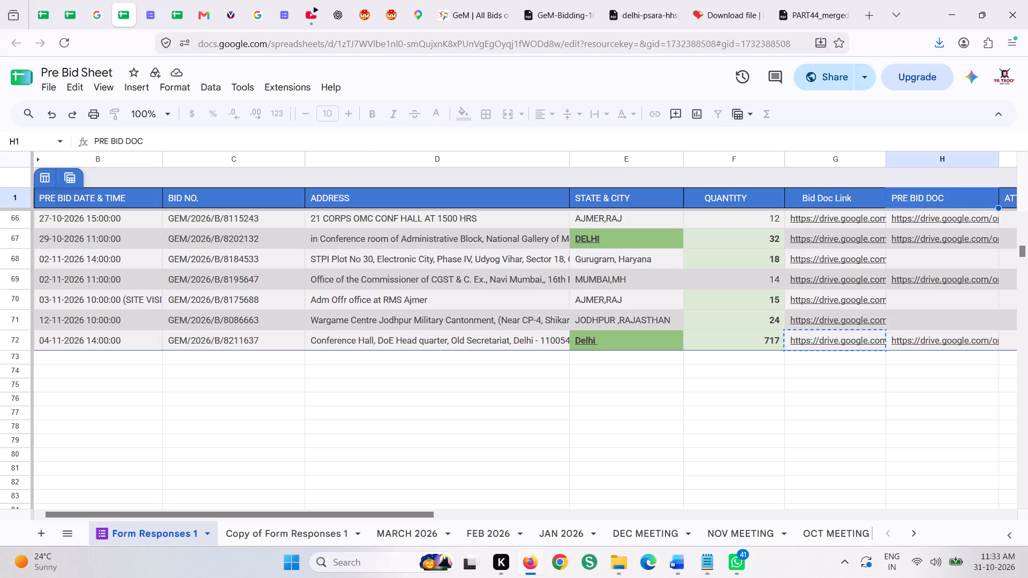
pyautogui.hotkey('ctrl', 'c')
pyautogui.hotkey('alt', 'Tab')
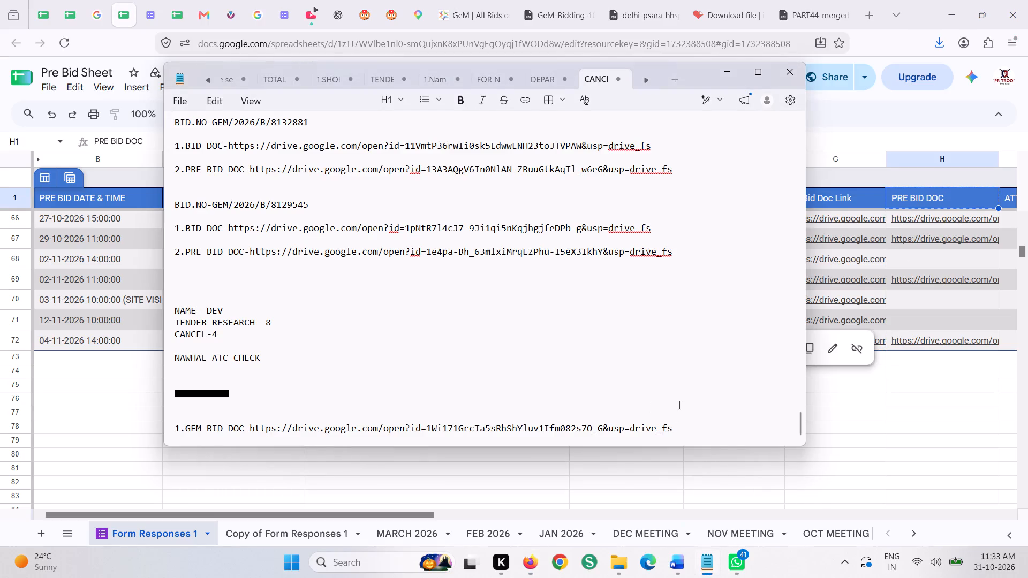
pyautogui.write('2.')
pyautogui.hotkey('ctrl', 'v')
pyautogui.press('-')
pyautogui.hotkey('alt', 'Tab')
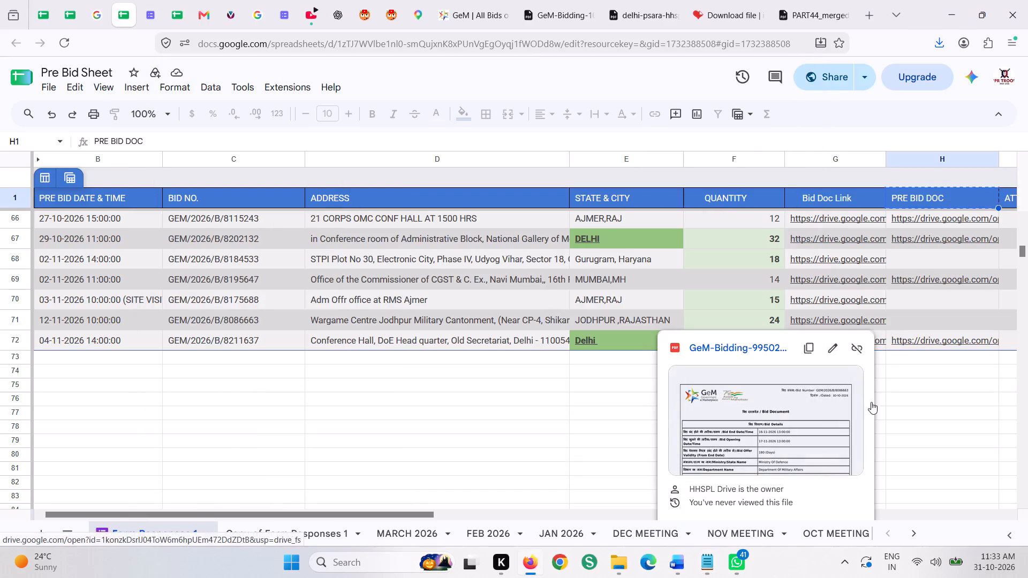
pyautogui.click(938, 339)
pyautogui.hotkey('ctrl', 'c')
pyautogui.hotkey('alt', 'Tab')
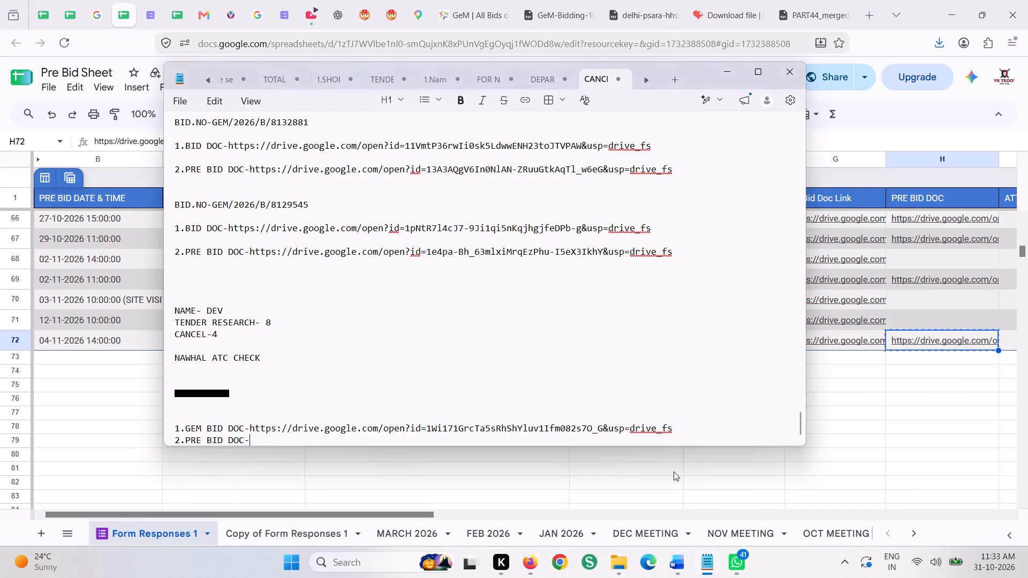
pyautogui.hotkey('ctrl', 'v')
pyautogui.click(700, 427)
pyautogui.press('Return')
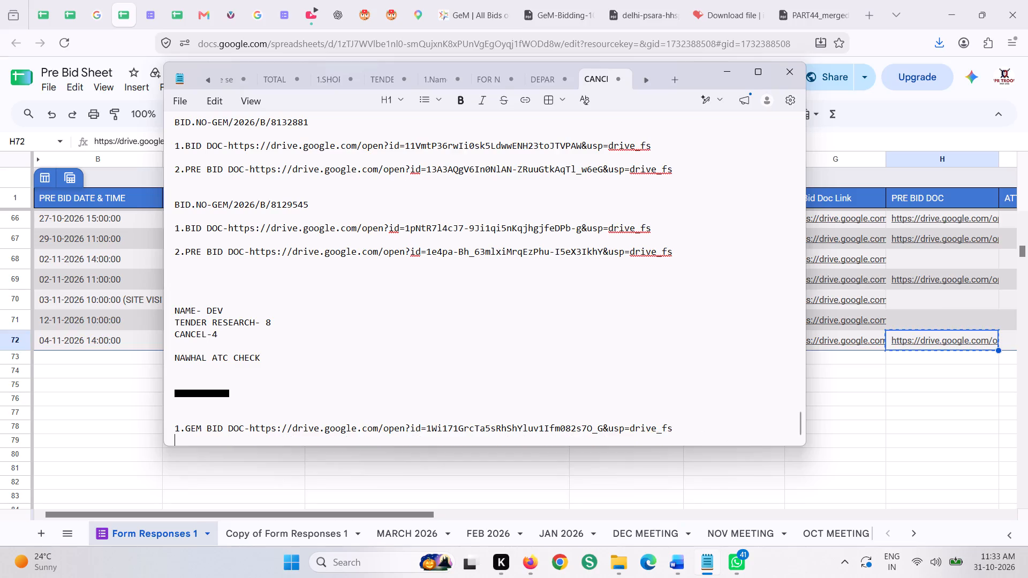
# Copy the "1.GEM BID DOC" and "2.PRE BID DOC" lines with their links from the note.
pyautogui.scroll(-2, 615, 404)
pyautogui.moveTo(174, 420); pyautogui.dragTo(372, 453)
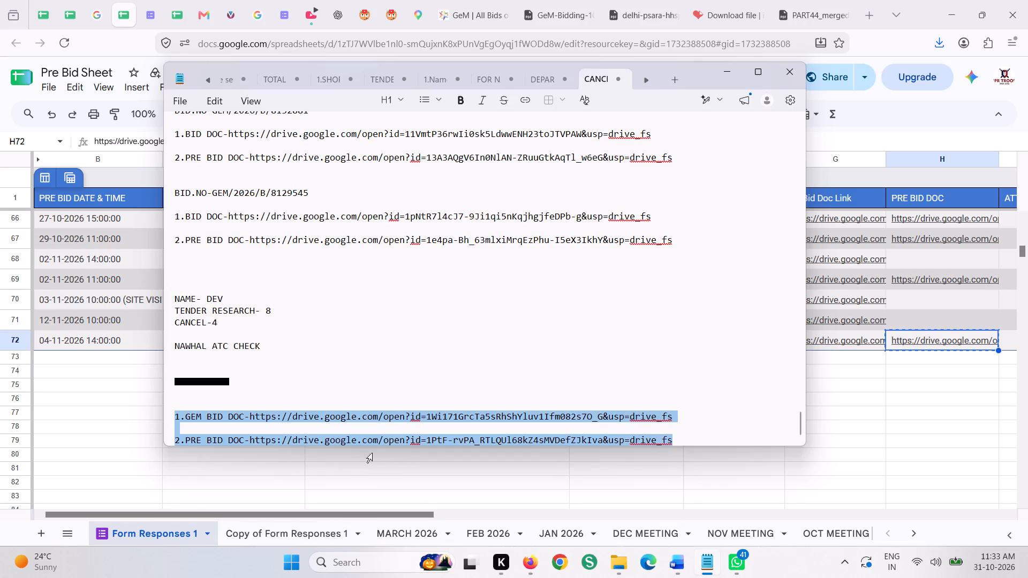
pyautogui.moveTo(372, 453); pyautogui.dragTo(650, 443)
pyautogui.hotkey('ctrl', 'c')
pyautogui.hotkey('ctrl', 'c')
pyautogui.hotkey('ctrl', 'c')
pyautogui.hotkey('ctrl', 'c')
pyautogui.hotkey('ctrl', 'c')
pyautogui.hotkey('ctrl', 'c')
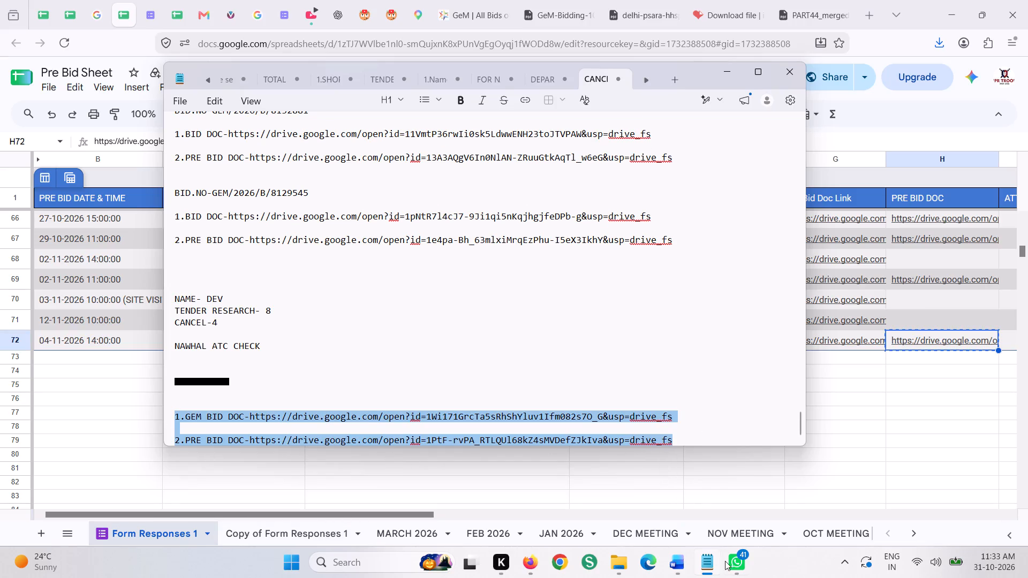
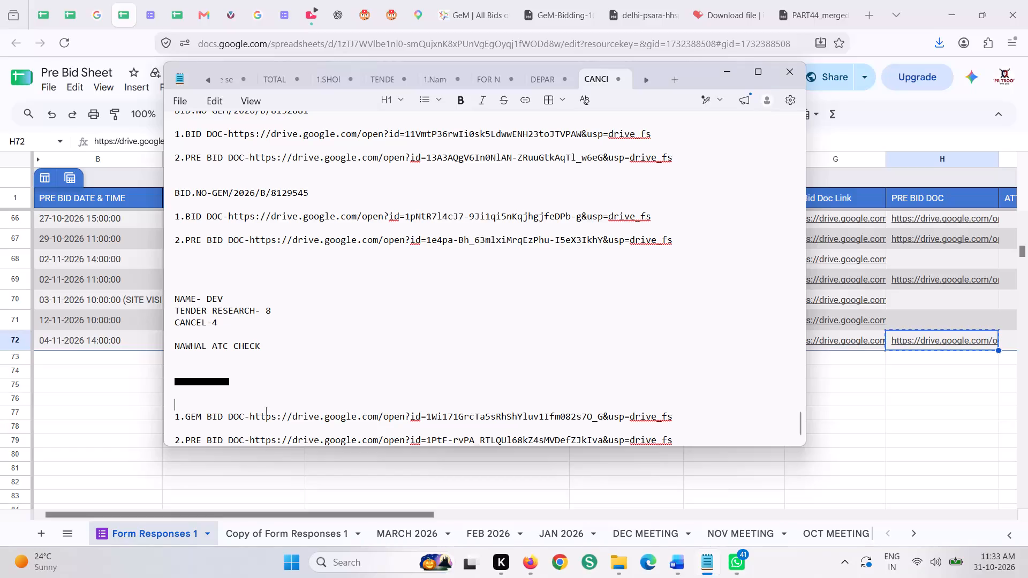
# Add the heading "HHSPL" above the "1.GEM BID DOC" line in the note, followed by a blank line.
pyautogui.write('HHSPL')
pyautogui.press('Return')
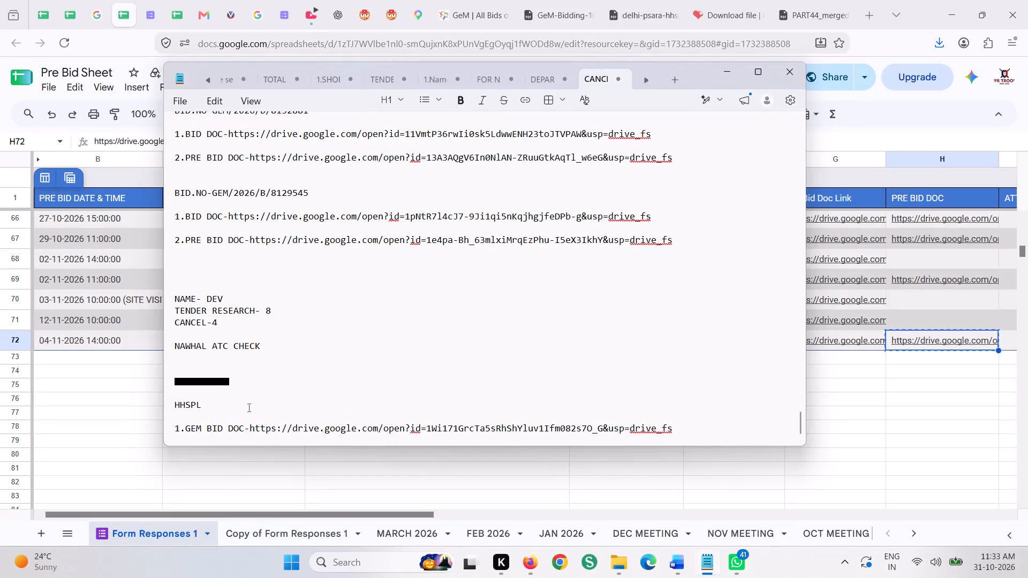
# Copy the note block from the "HHSPL" heading through the end of the "2.PRE BID DOC" link.
pyautogui.moveTo(179, 404); pyautogui.dragTo(405, 495)
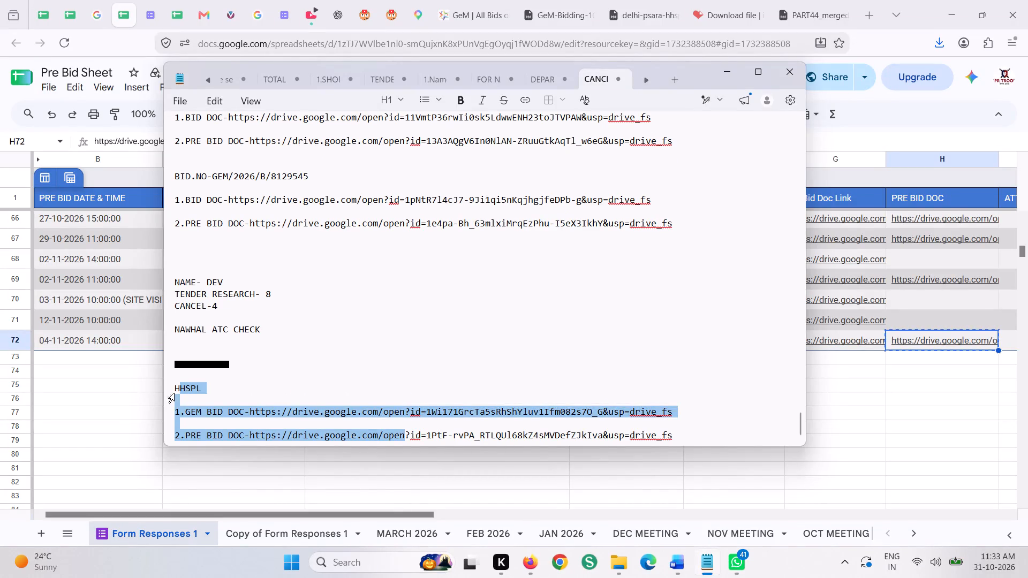
pyautogui.moveTo(173, 385); pyautogui.dragTo(610, 448)
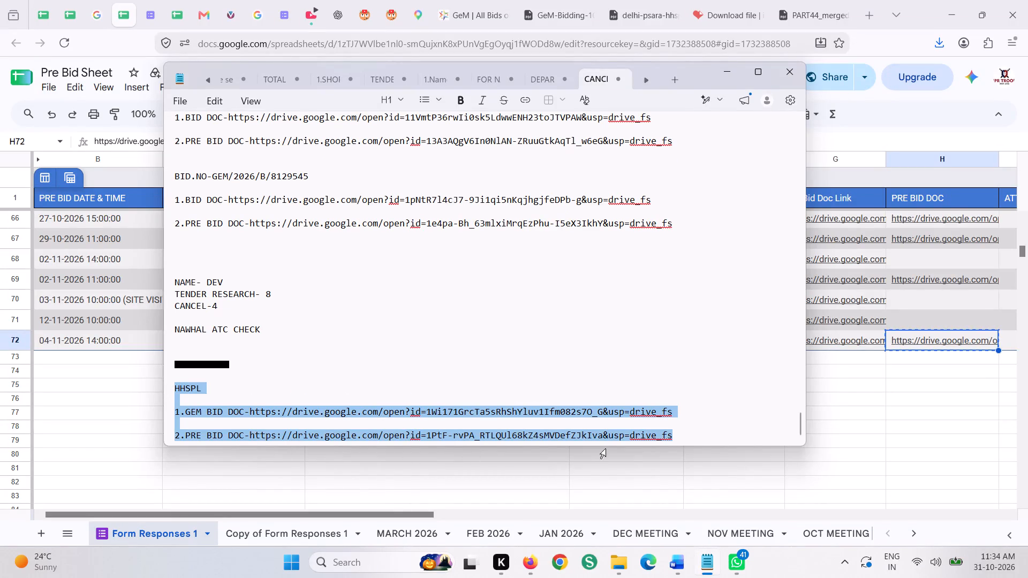
pyautogui.moveTo(610, 448); pyautogui.dragTo(654, 446)
pyautogui.hotkey('ctrl', 'c')
pyautogui.hotkey('ctrl', 'c')
pyautogui.hotkey('ctrl', 'c')
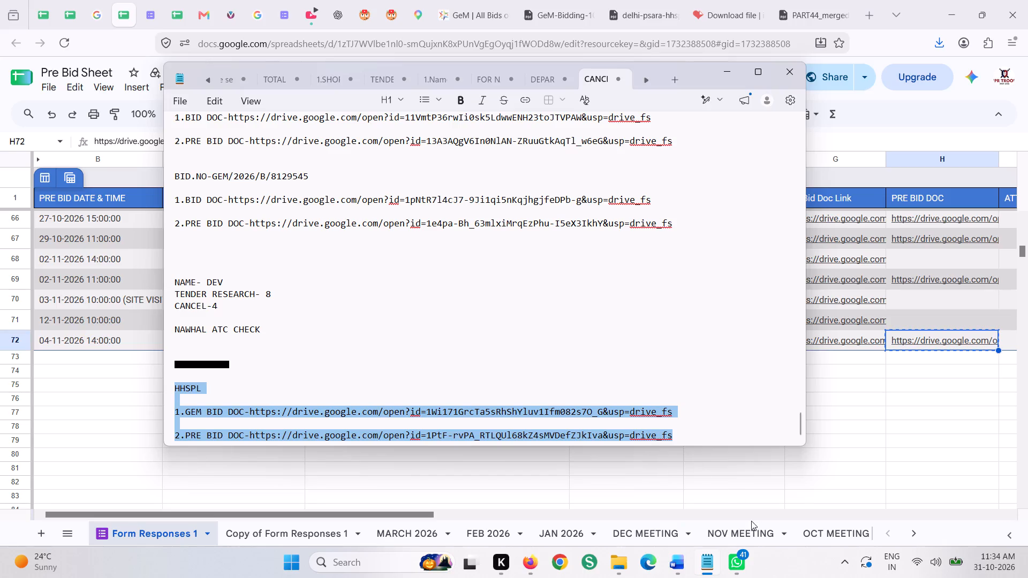
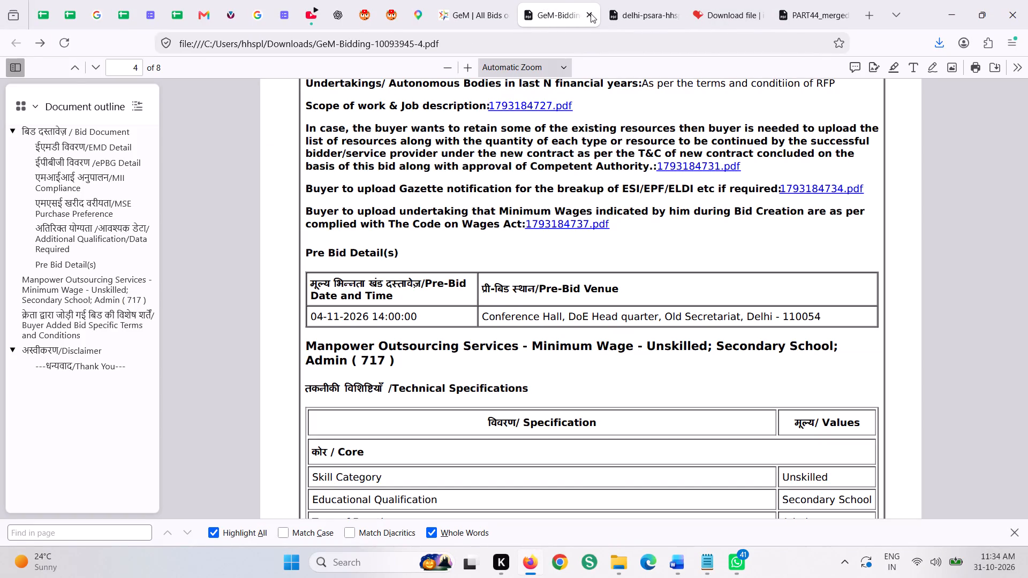
# Close the GeM bidding document, the delhi-psara document, the file download page and PART44_merged.pdf, keeping the GeM bid listing open.
pyautogui.click(591, 13)
pyautogui.click(591, 13)
pyautogui.click(591, 13)
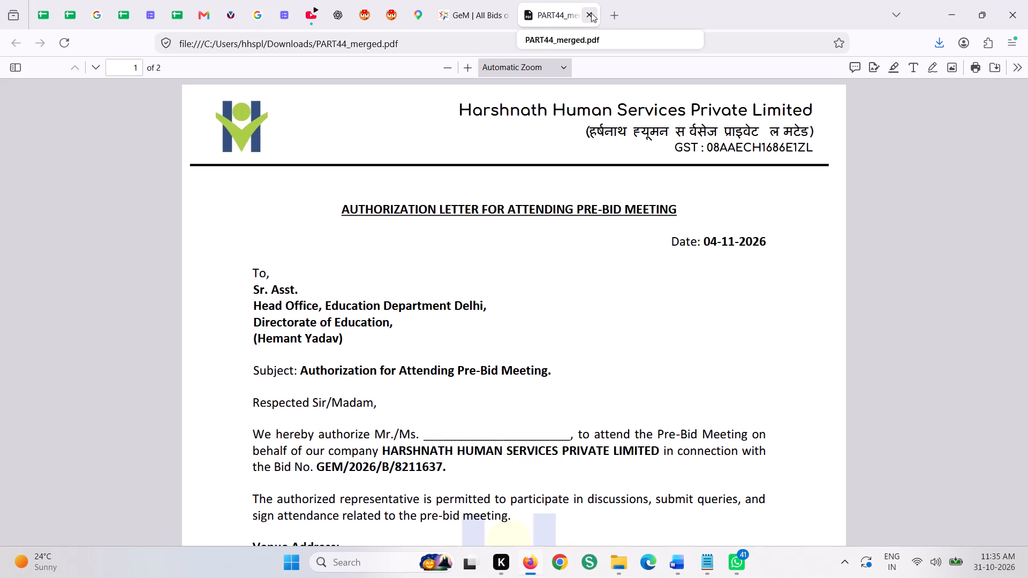
pyautogui.click(591, 13)
# Reload the GeM All Bids listing page.
pyautogui.click(527, 0)
pyautogui.click(54, 40)
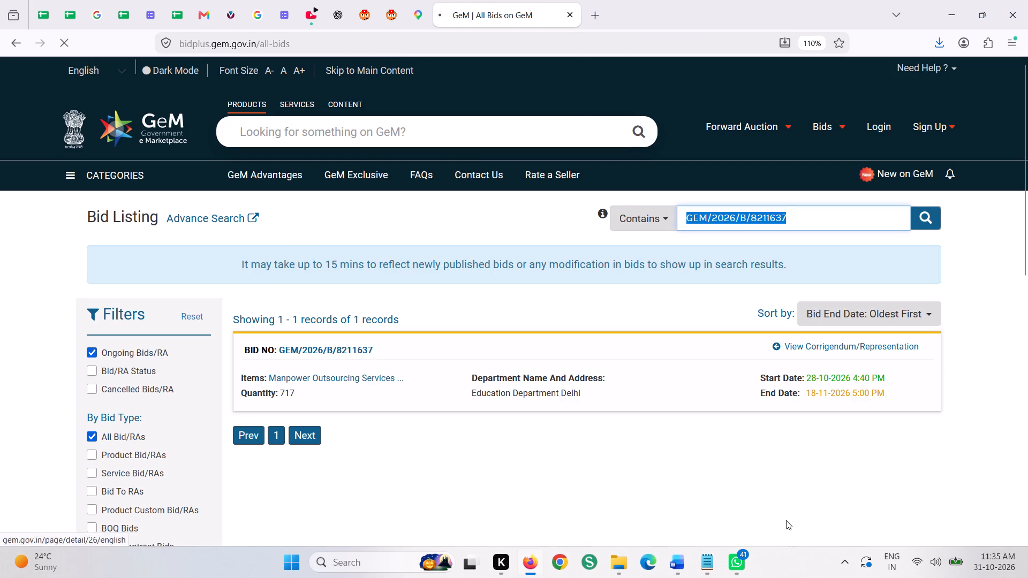
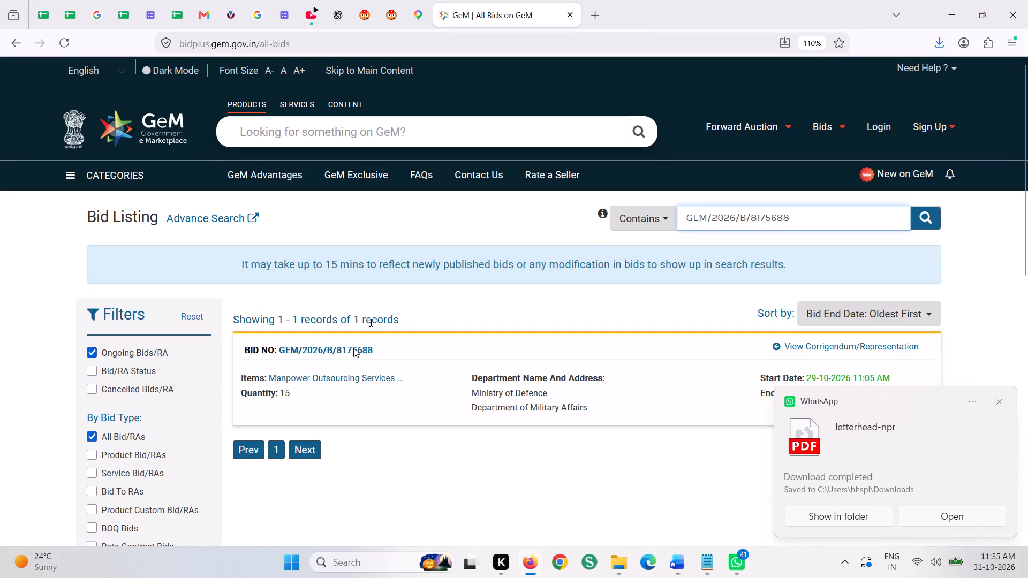
# Open the bid document for GEM/2026/B/8175688 and search it for SECURITY, going through the matches.
pyautogui.click(354, 351)
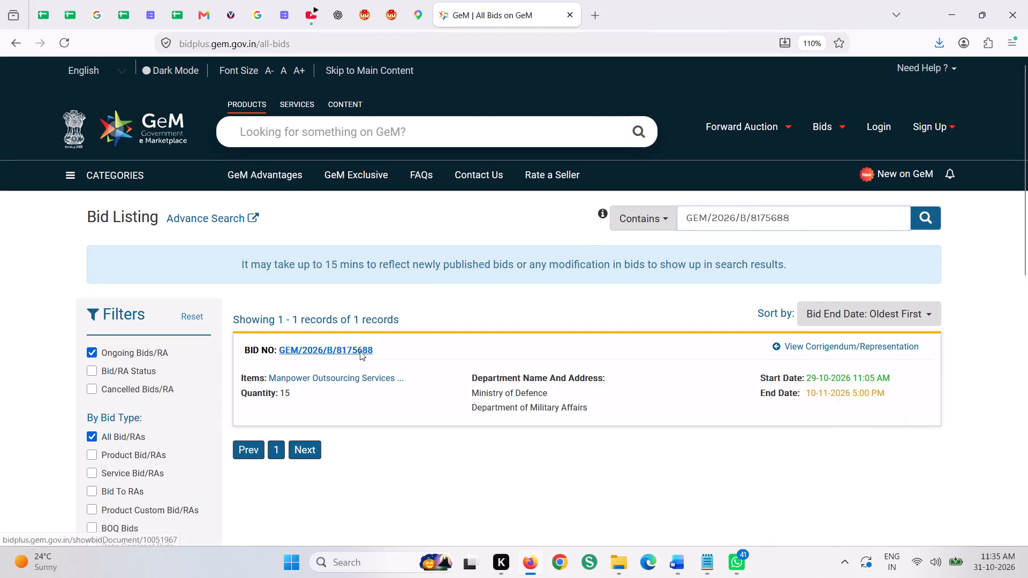
pyautogui.click(371, 270)
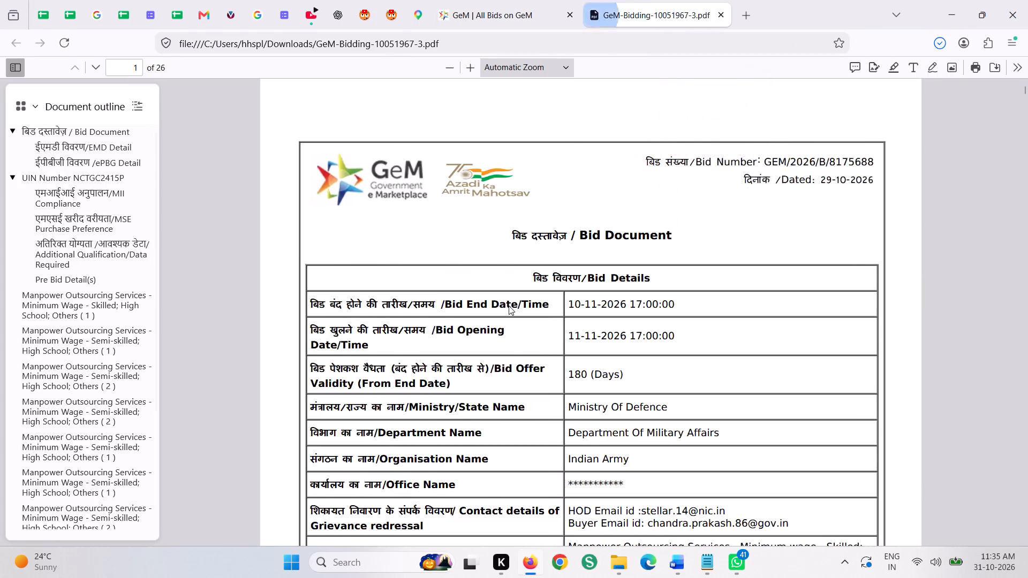
pyautogui.scroll(-1, 515, 308)
pyautogui.click(651, 311)
pyautogui.hotkey('ctrl', 'f')
pyautogui.write('SECURITY')
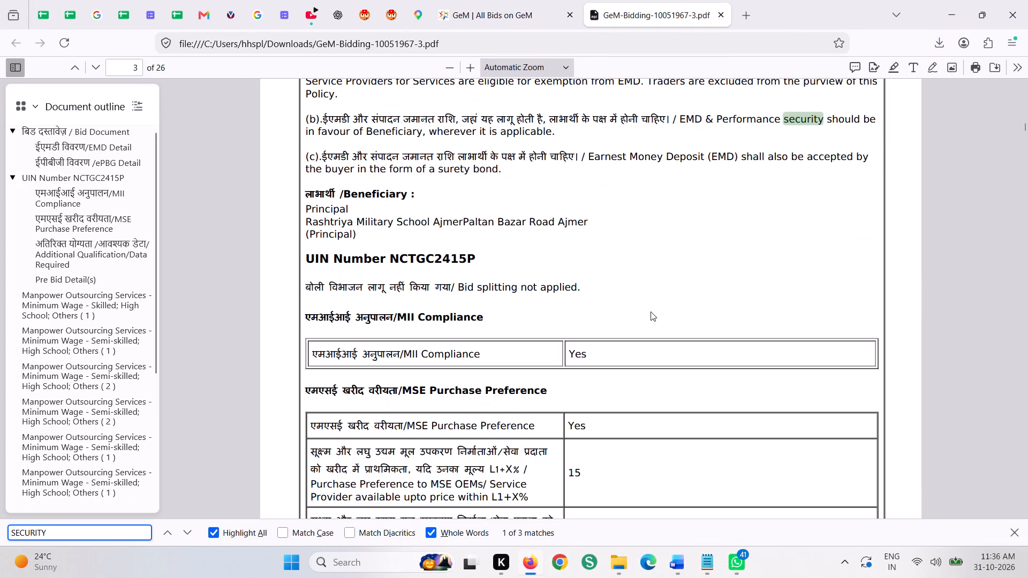
pyautogui.press('Return')
pyautogui.press('Return')
pyautogui.press('Return')
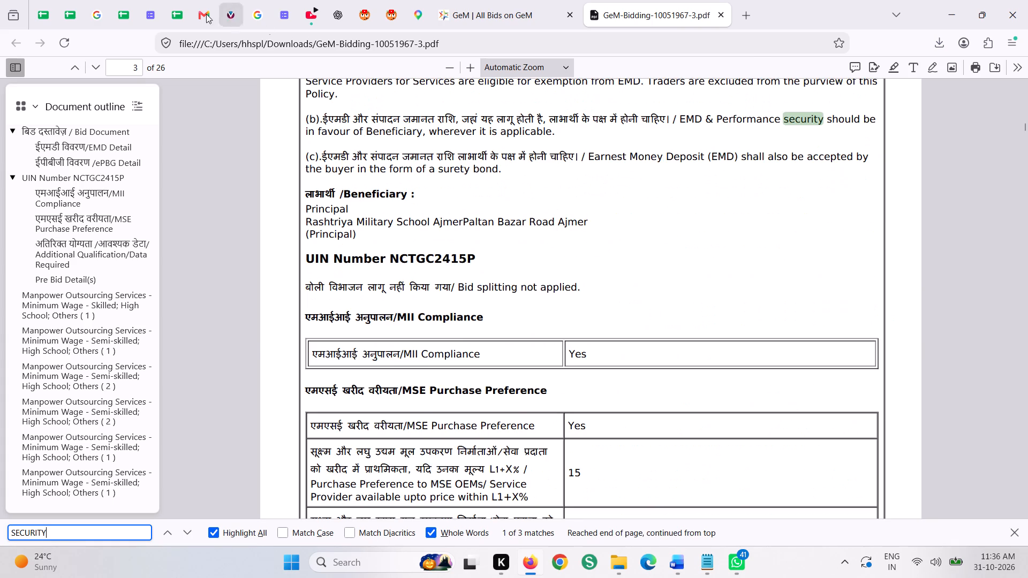
# Find GEM/2026/B/8175688 in the Daily Tender Sheet 2026, open its linked Drive folder and preview REQUIRED DOCUMENTS.pdf.
pyautogui.click(180, 9)
pyautogui.hotkey('ctrl', 'f')
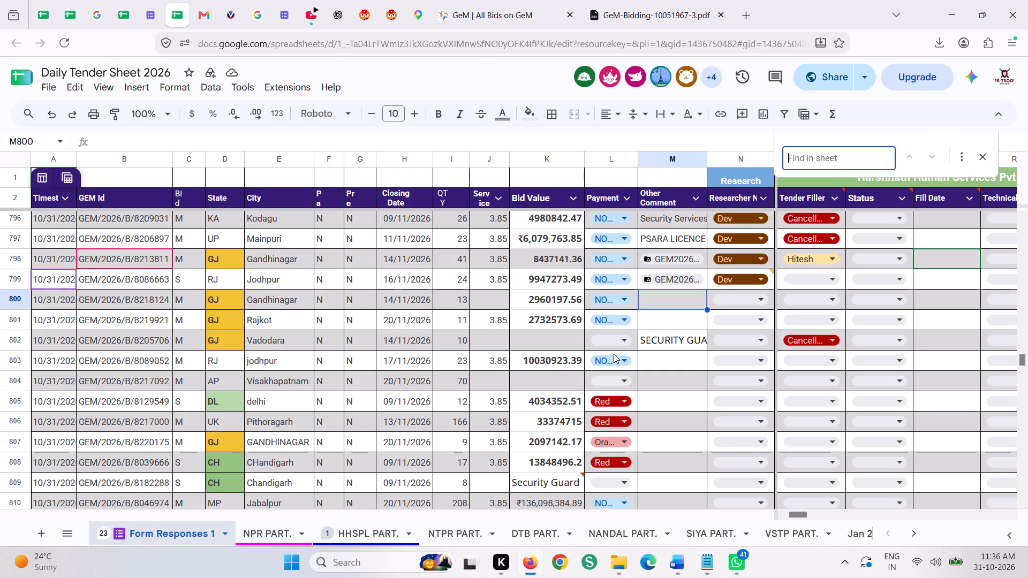
pyautogui.hotkey('ctrl', 'v')
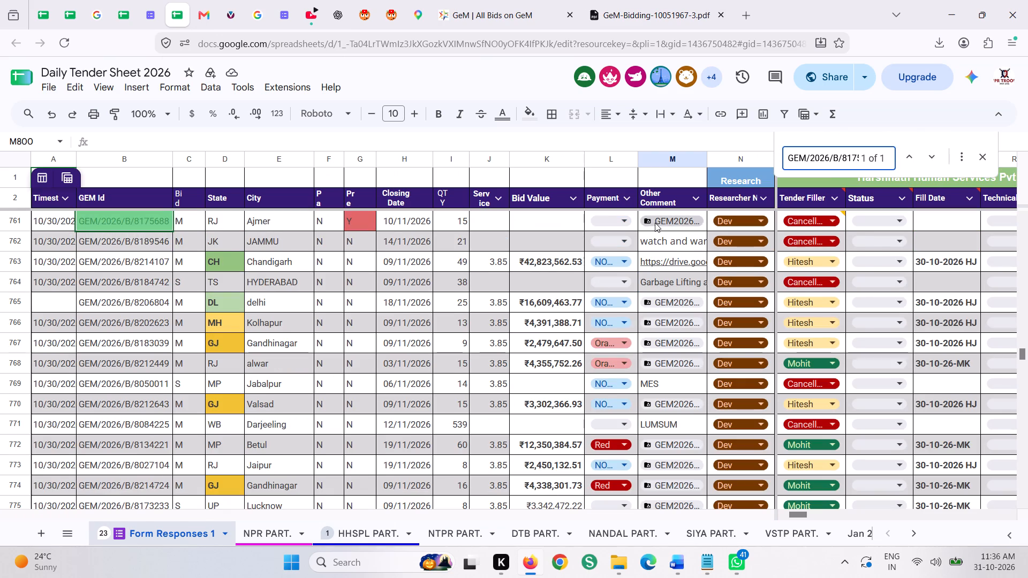
pyautogui.click(656, 220)
pyautogui.click(689, 248)
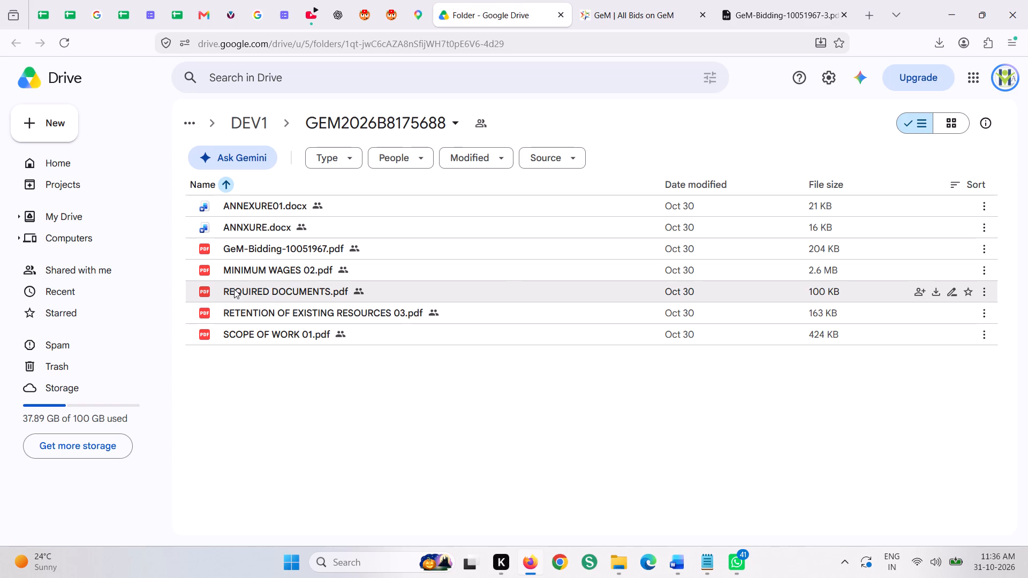
pyautogui.doubleClick(234, 289)
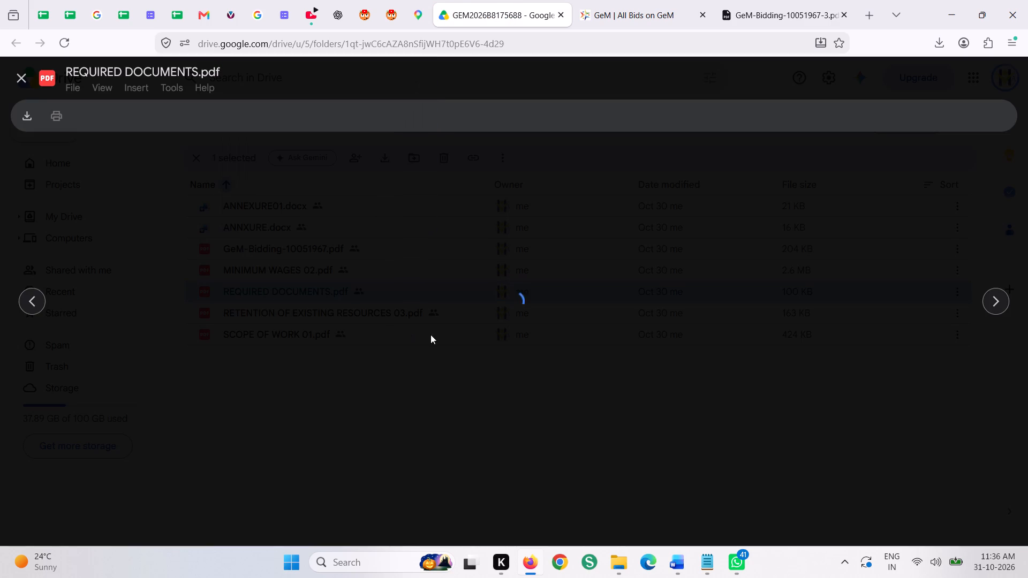
pyautogui.press('Escape')
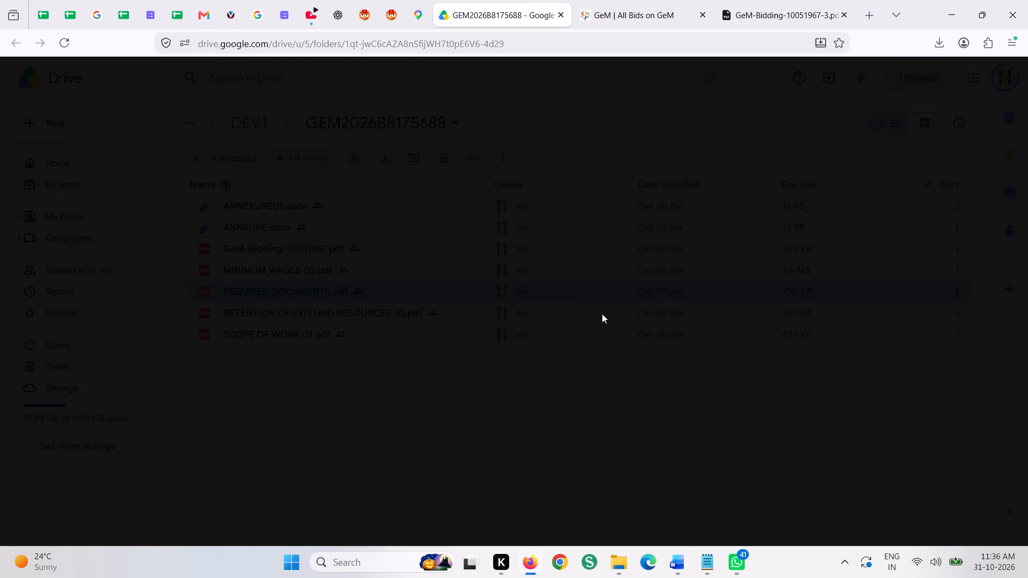
# Close the GEM2026B8175688 Drive folder and return to the GeM bidding document.
pyautogui.click(798, 0)
pyautogui.scroll(16, 794, 139)
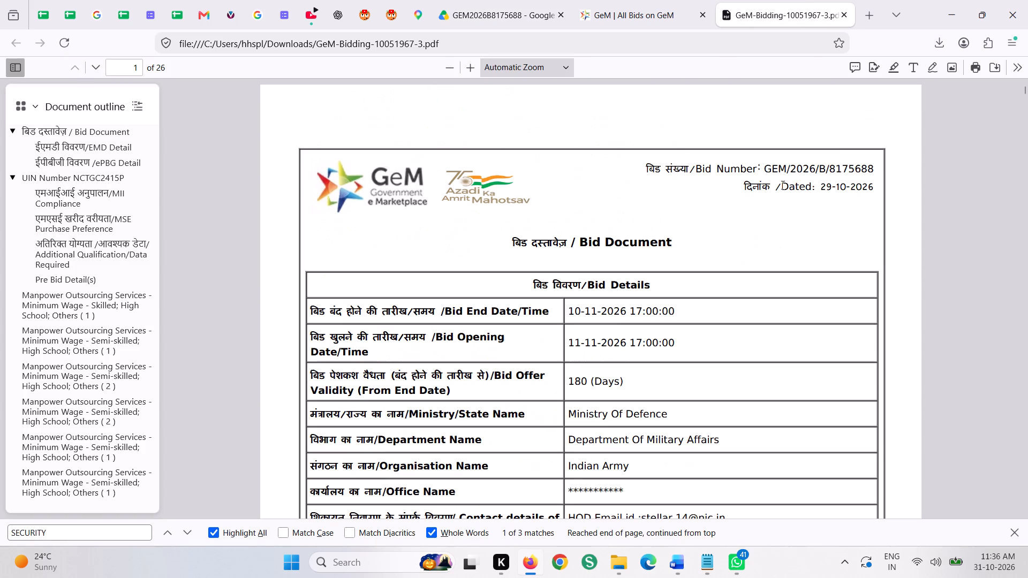
pyautogui.scroll(2, 782, 185)
pyautogui.click(625, 0)
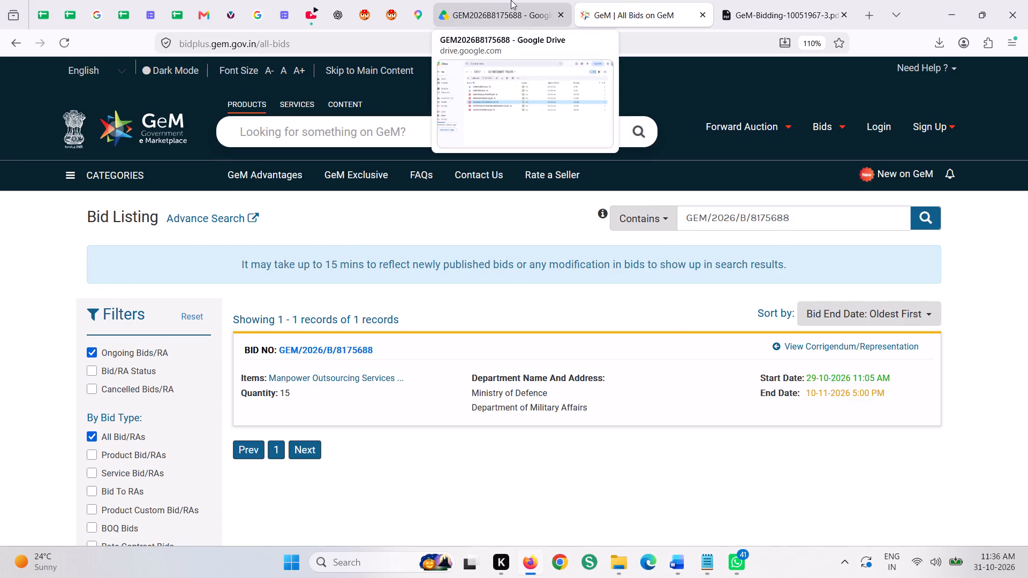
pyautogui.click(511, 0)
pyautogui.click(554, 15)
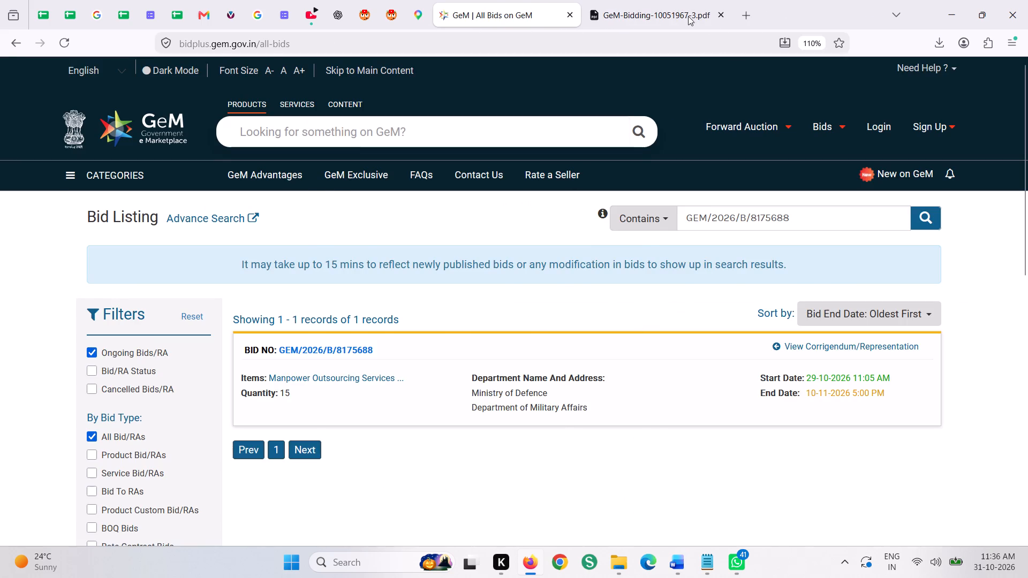
pyautogui.click(660, 0)
# Search the DEV1 folder in File Explorer for GEM2026B8175688.
pyautogui.click(613, 559)
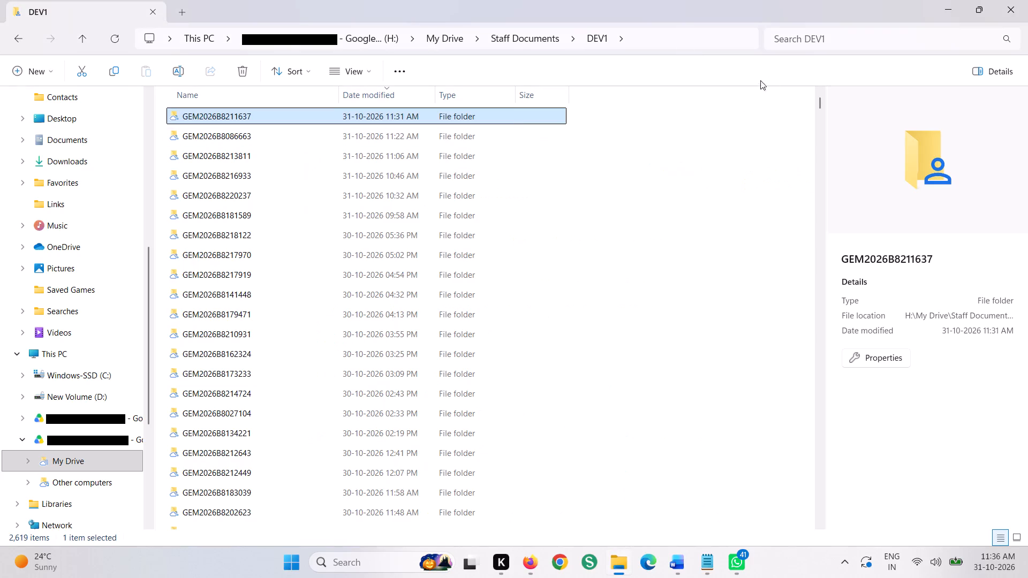
pyautogui.click(808, 39)
pyautogui.hotkey('ctrl', 'v')
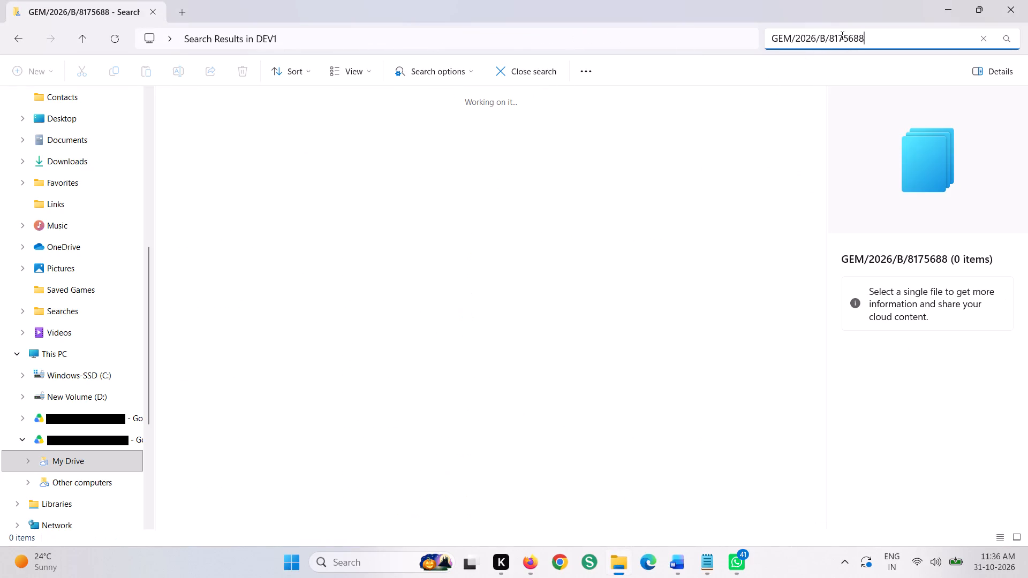
pyautogui.click(830, 36)
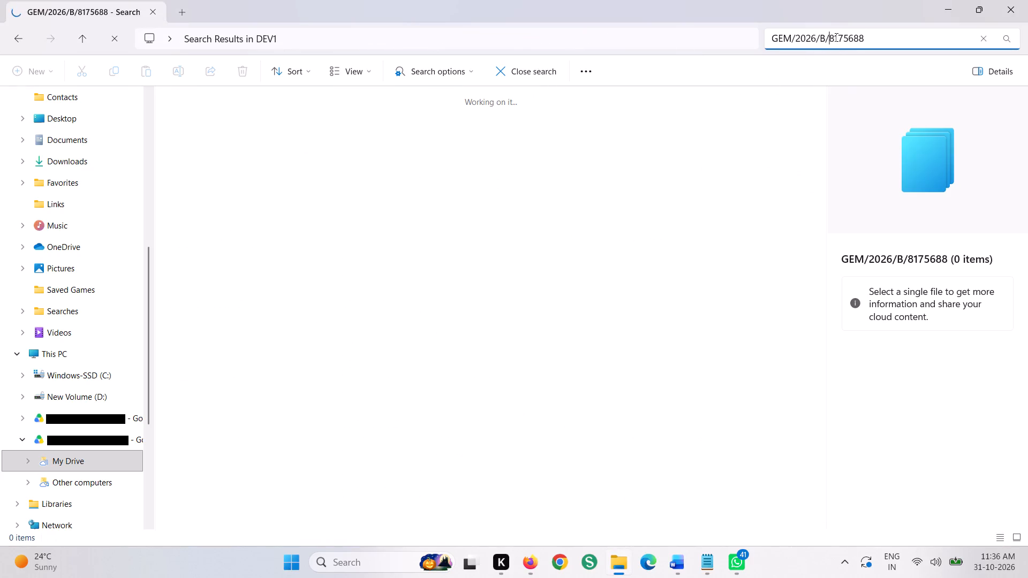
pyautogui.press('BackSpace')
pyautogui.click(819, 36)
pyautogui.press('BackSpace')
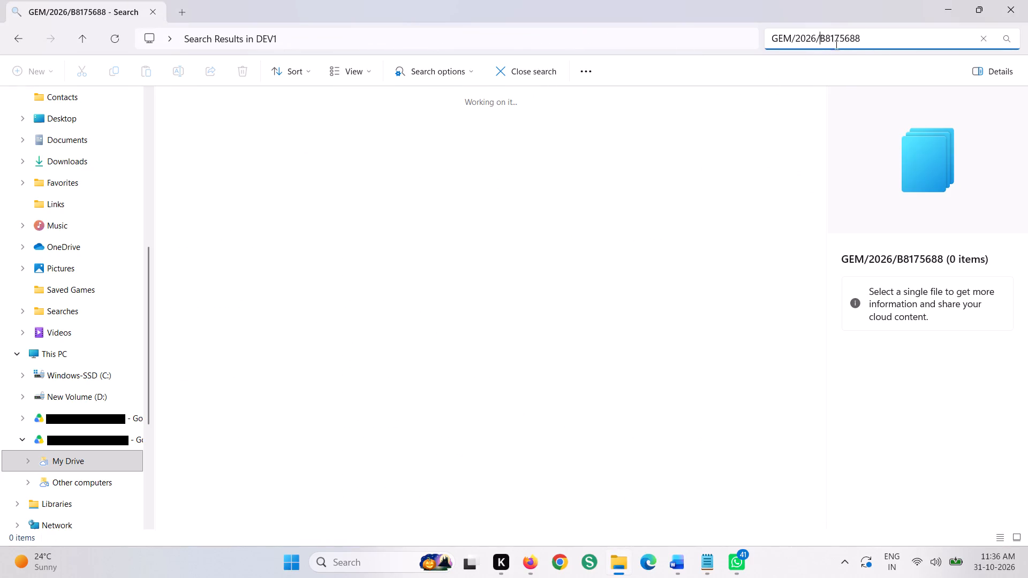
pyautogui.click(795, 36)
pyautogui.press('BackSpace')
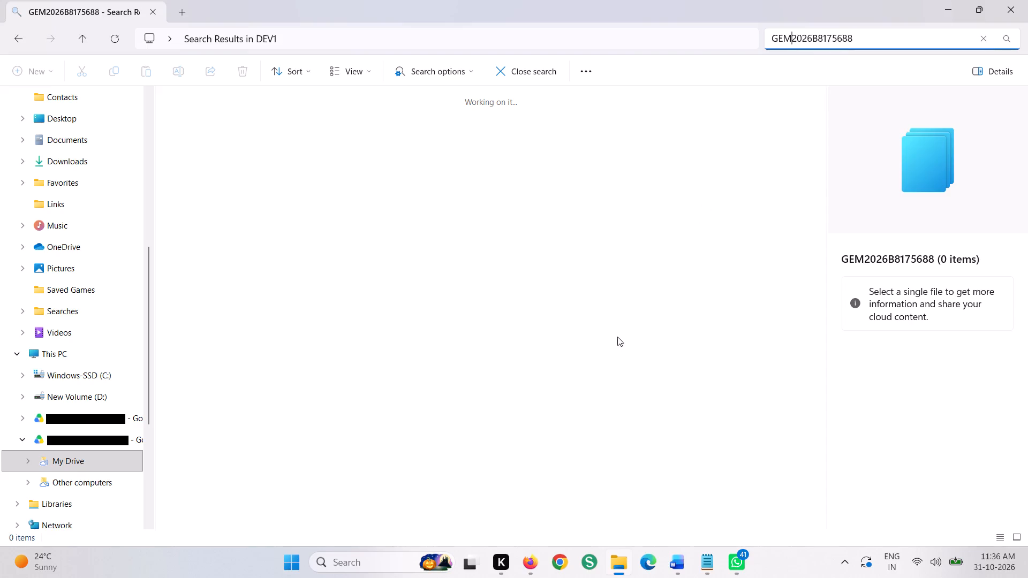
# In Firefox, examine the opening pages of the bidding document for GEM/2026/B/8175688, including the EMD and MSE preference terms.
pyautogui.click(534, 562)
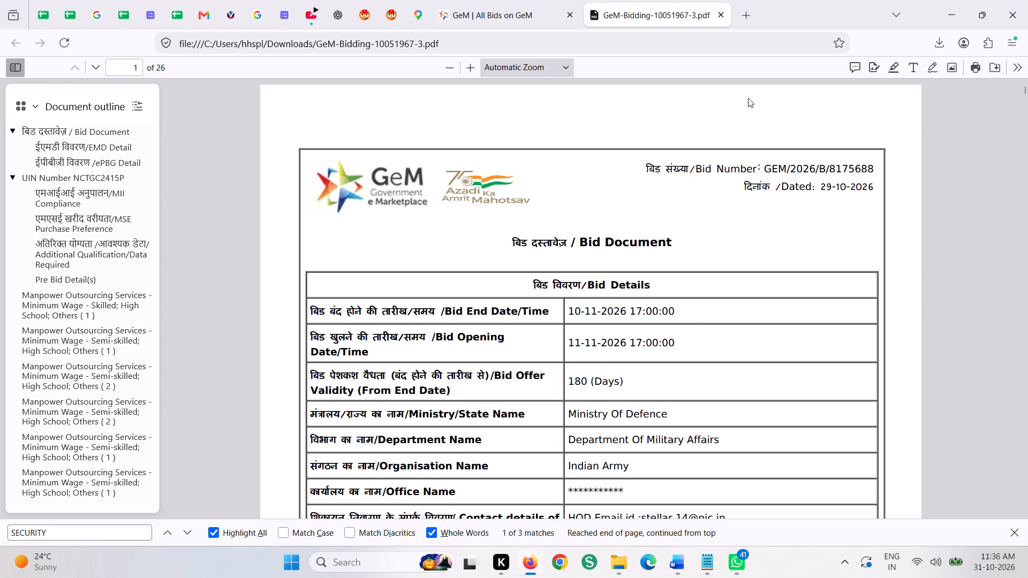
pyautogui.scroll(-8, 676, 305)
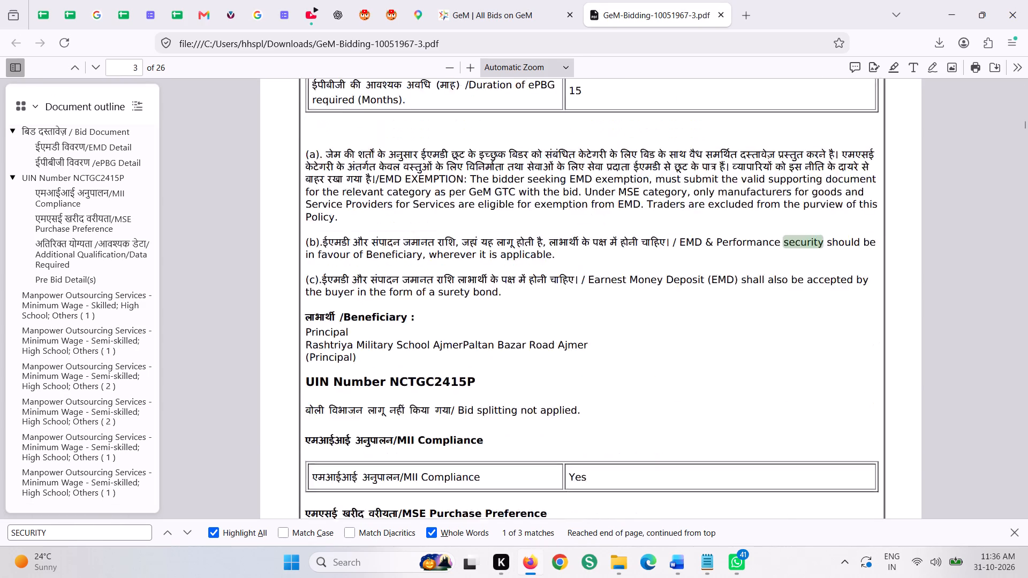
pyautogui.scroll(-2, 614, 309)
pyautogui.scroll(-2, 667, 296)
pyautogui.scroll(8, 685, 311)
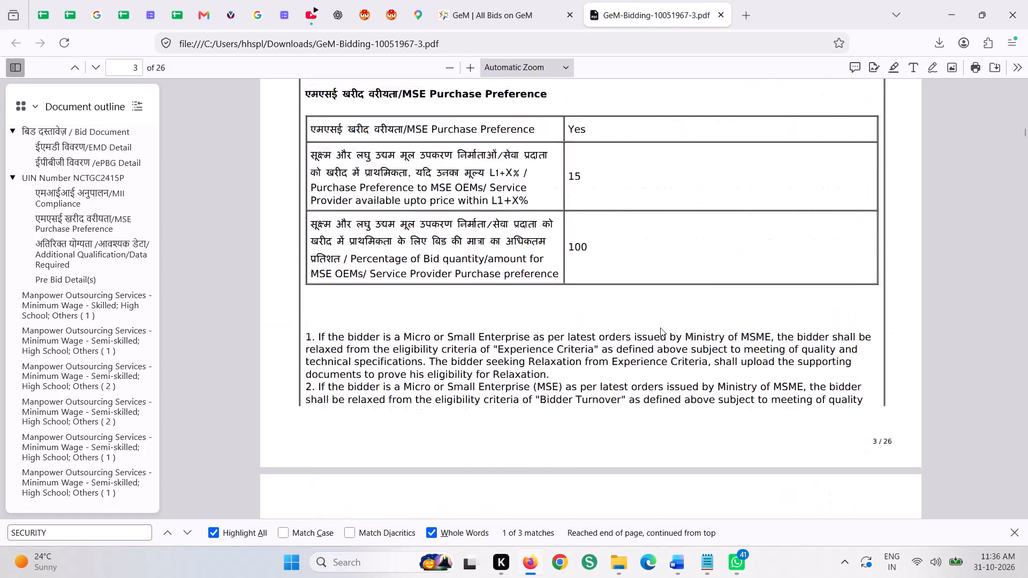
pyautogui.scroll(5, 660, 328)
pyautogui.scroll(1, 894, 196)
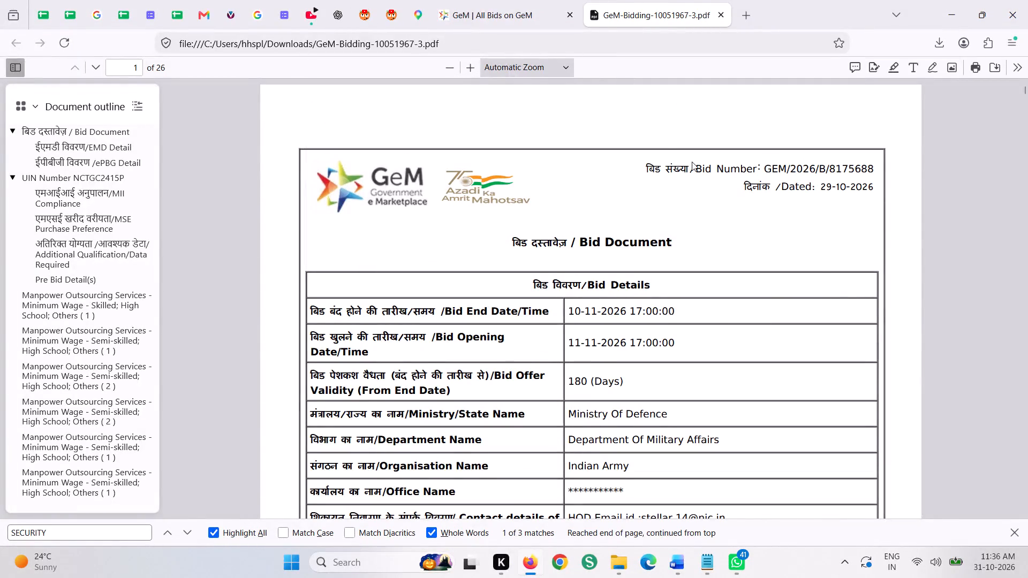
# Start another PRE BID REPORT response and enter GEM/2026/B/8175688 as the bid number.
pyautogui.click(154, 11)
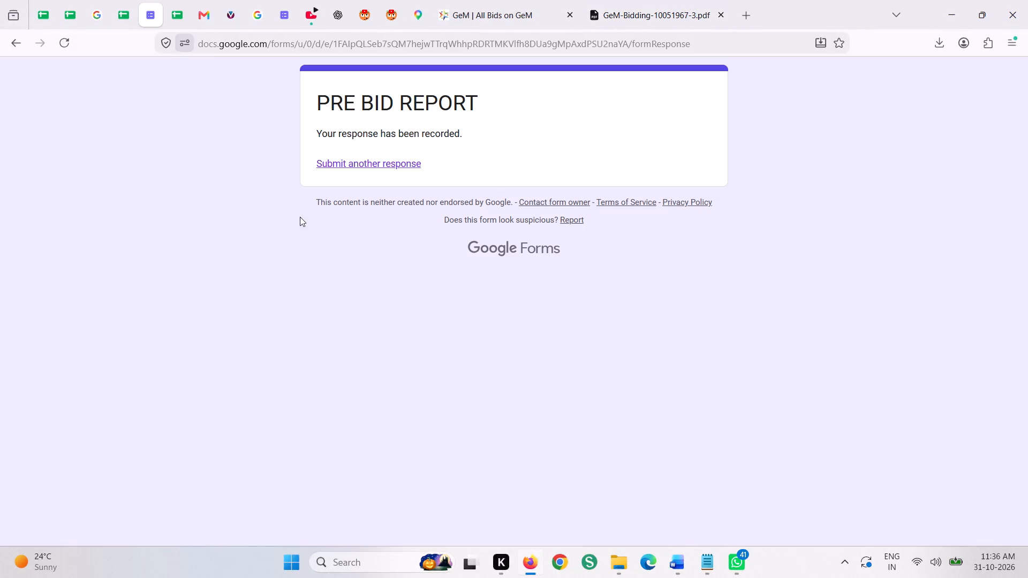
pyautogui.click(336, 163)
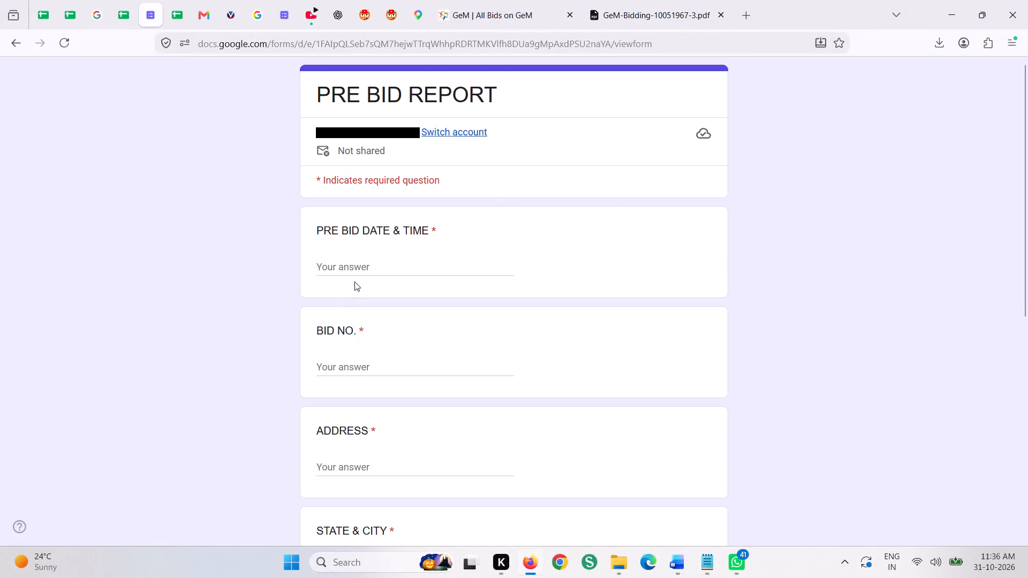
pyautogui.click(336, 364)
pyautogui.hotkey('ctrl', 'v')
pyautogui.click(673, 0)
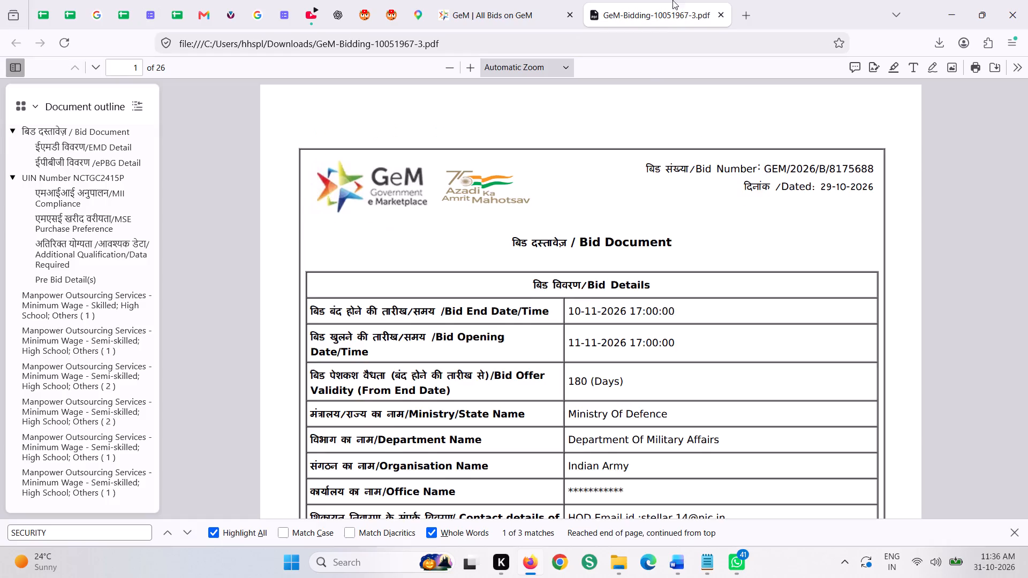
pyautogui.scroll(-13, 565, 317)
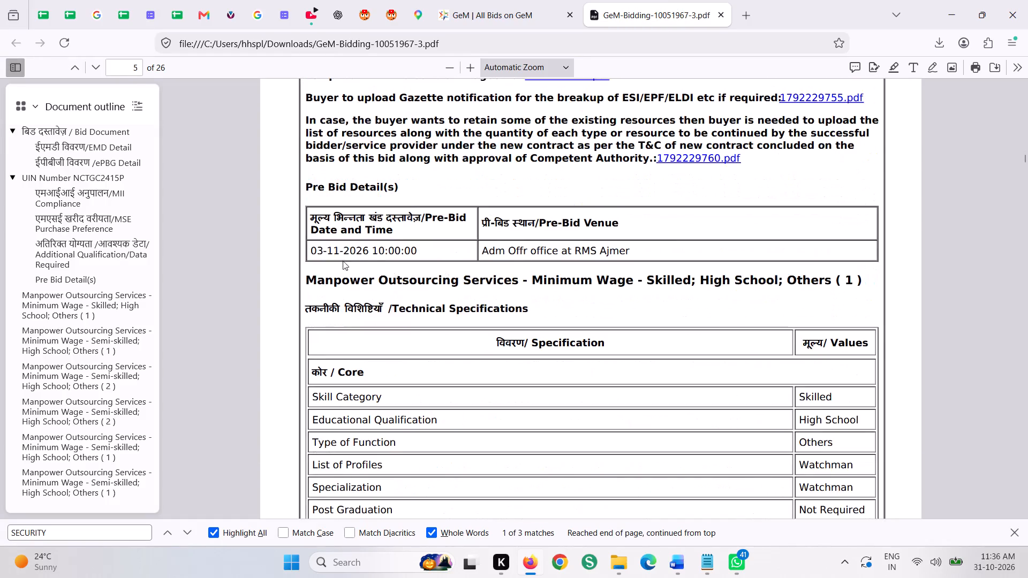
pyautogui.tripleClick(354, 253)
pyautogui.hotkey('ctrl', 'c')
pyautogui.hotkey('ctrl', 'c')
pyautogui.hotkey('ctrl', 'Tab')
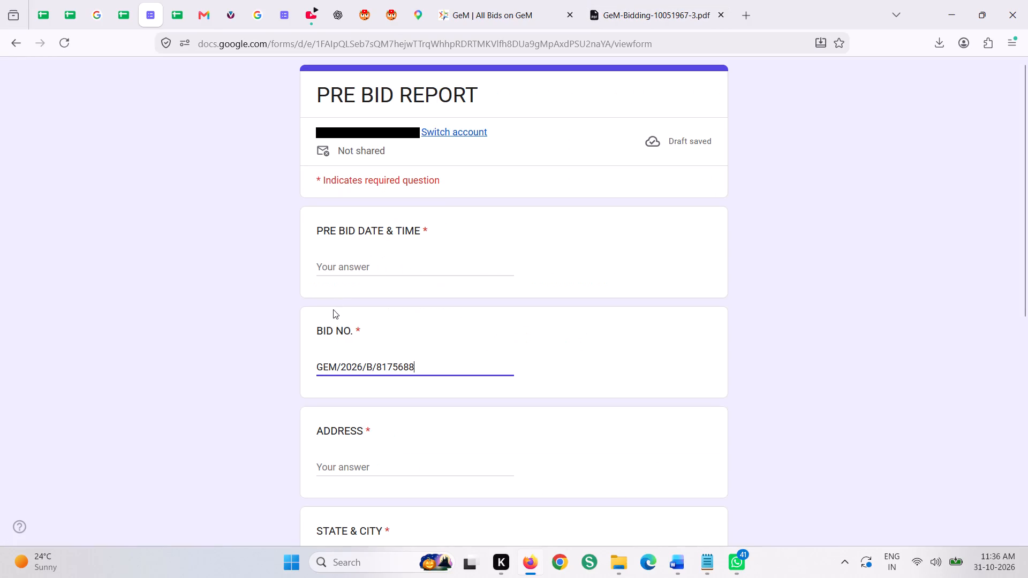
pyautogui.click(331, 270)
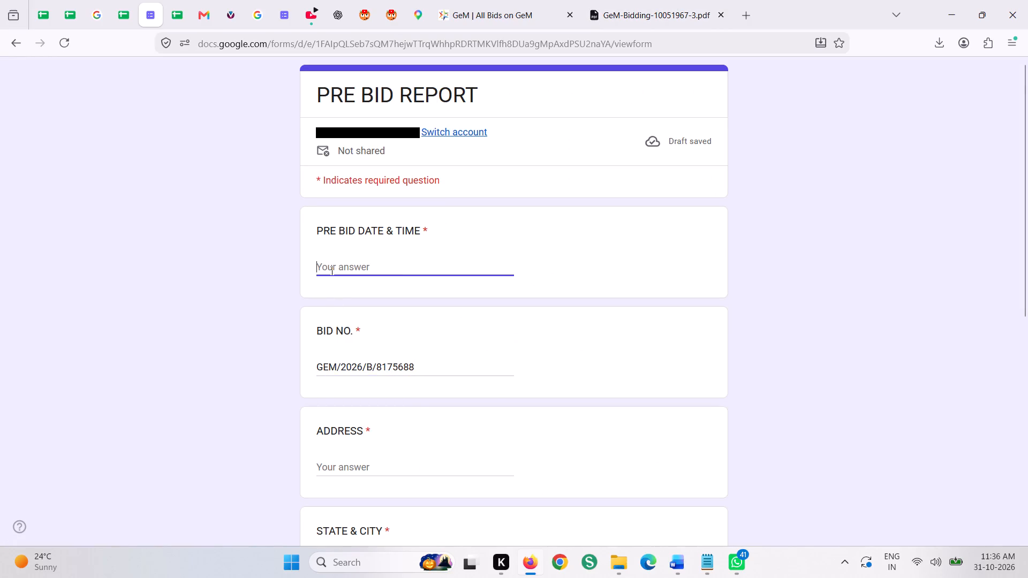
pyautogui.hotkey('ctrl', 'v')
# Copy the pre-bid venue, Adm Offr office at RMS Ajmer, from the bid document into the form's ADDRESS answer.
pyautogui.hotkey('ctrl', 'Tab')
pyautogui.tripleClick(501, 255)
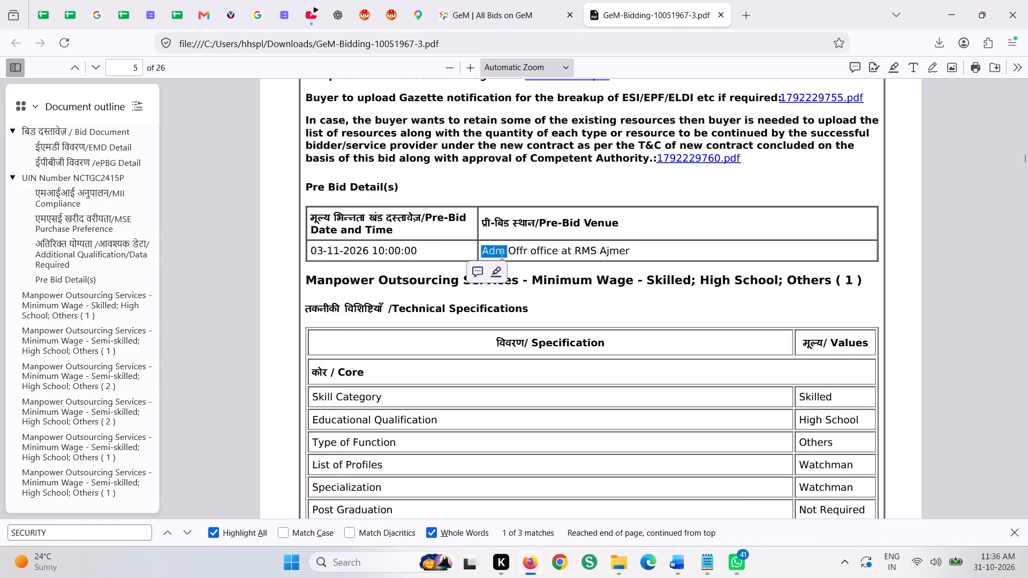
pyautogui.hotkey('ctrl', 'c')
pyautogui.hotkey('ctrl', 'c')
pyautogui.hotkey('ctrl', 'c')
pyautogui.hotkey('ctrl', 'Tab')
pyautogui.scroll(-1, 440, 332)
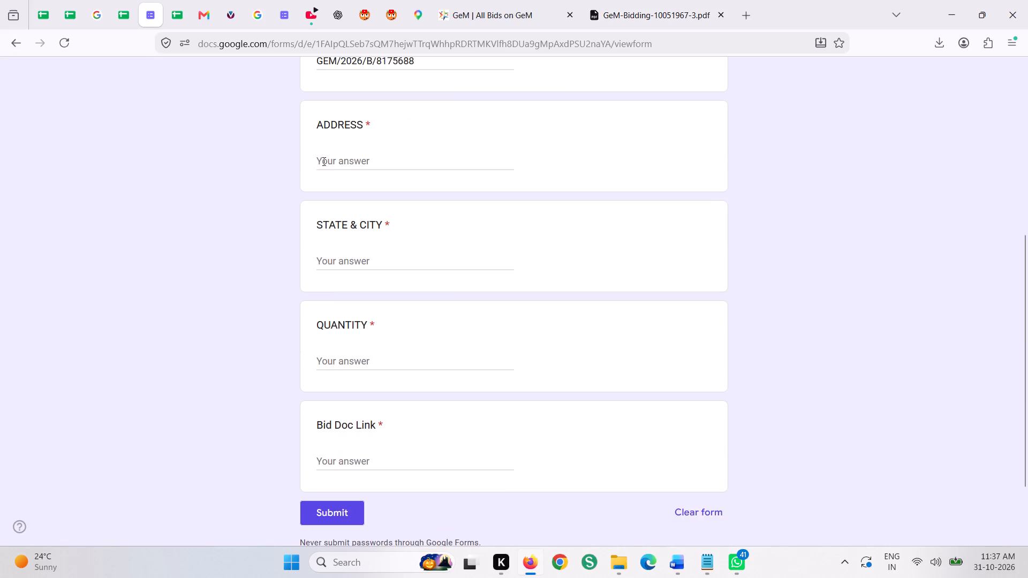
pyautogui.click(329, 159)
pyautogui.hotkey('ctrl', 'v')
# Fill in the form's STATE & CITY answer as AJMER,RAJASTHAN.
pyautogui.click(338, 262)
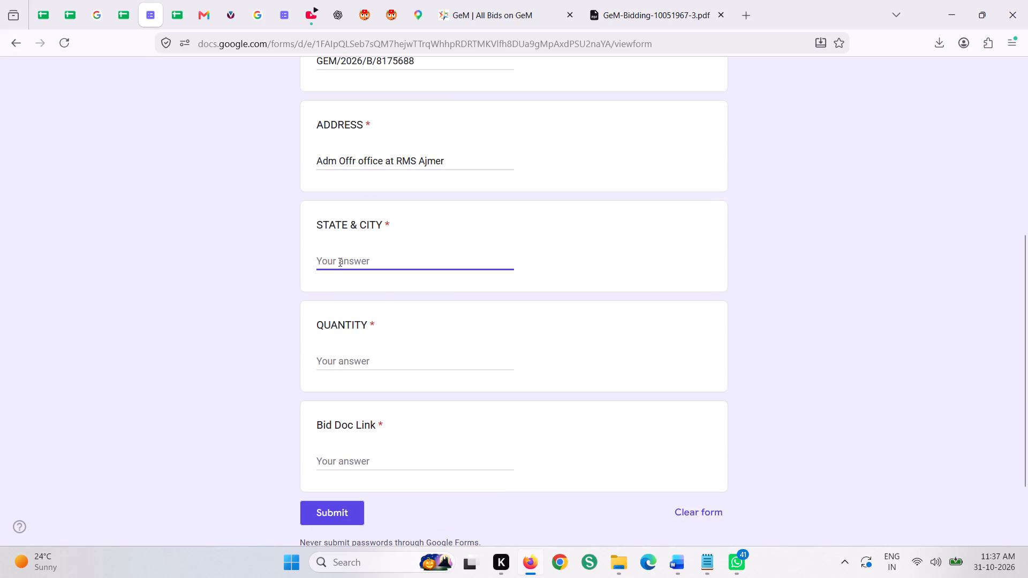
pyautogui.write('AJMER.')
pyautogui.press('BackSpace')
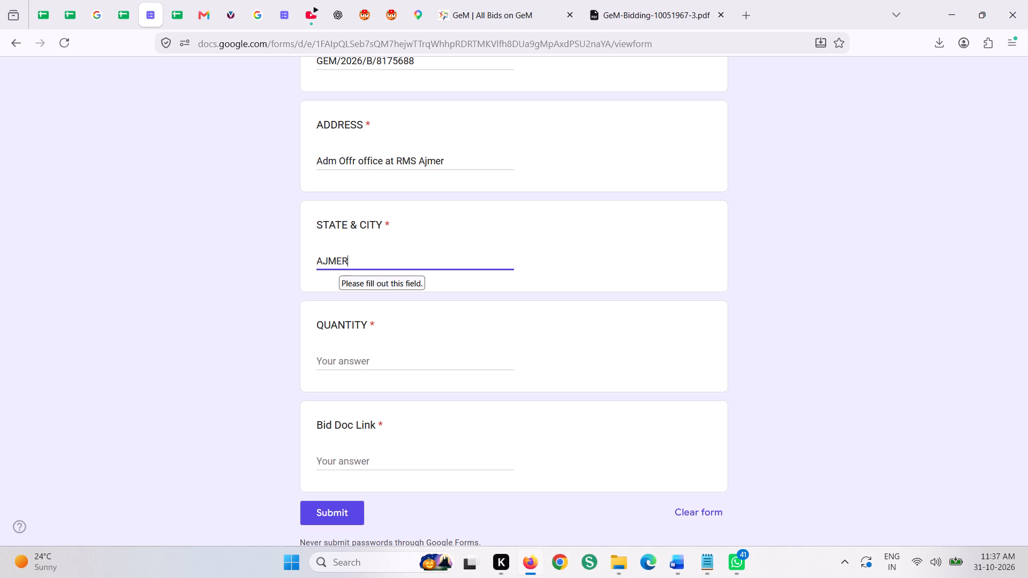
pyautogui.write(',RAJASTHAN')
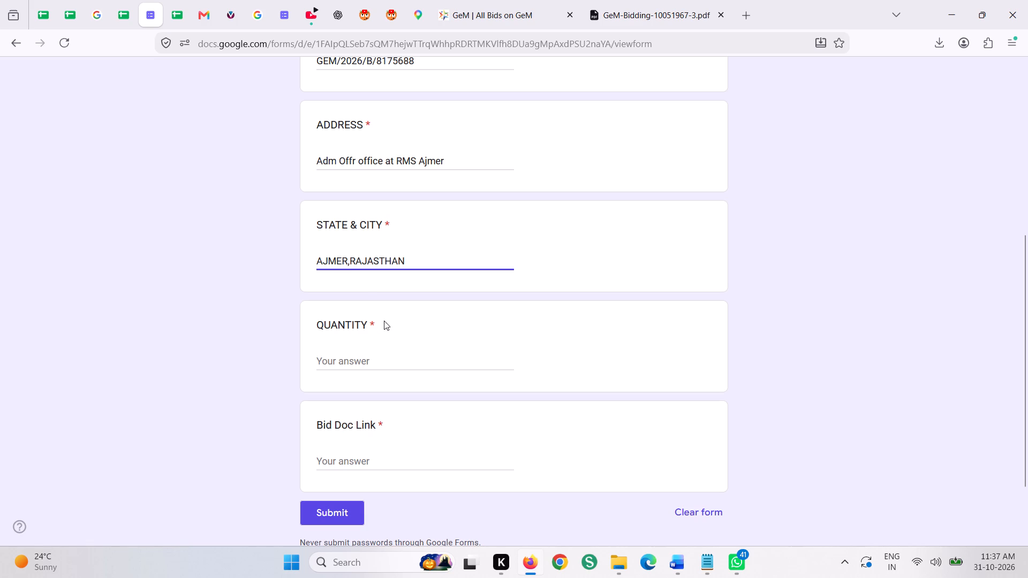
# Fill in the form's QUANTITY answer as 15.
pyautogui.click(345, 360)
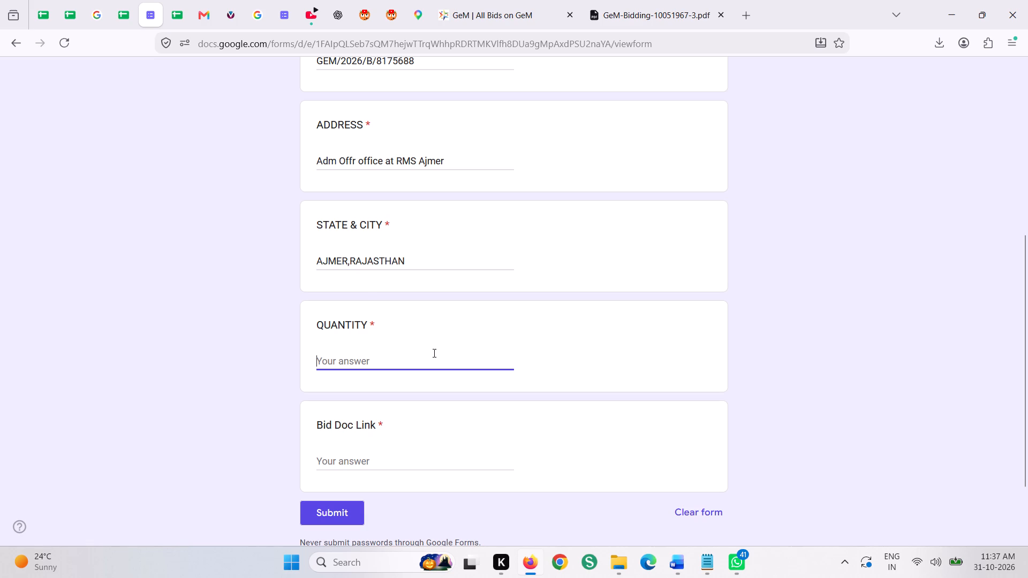
pyautogui.click(495, 0)
pyautogui.hotkey('alt', 'Tab')
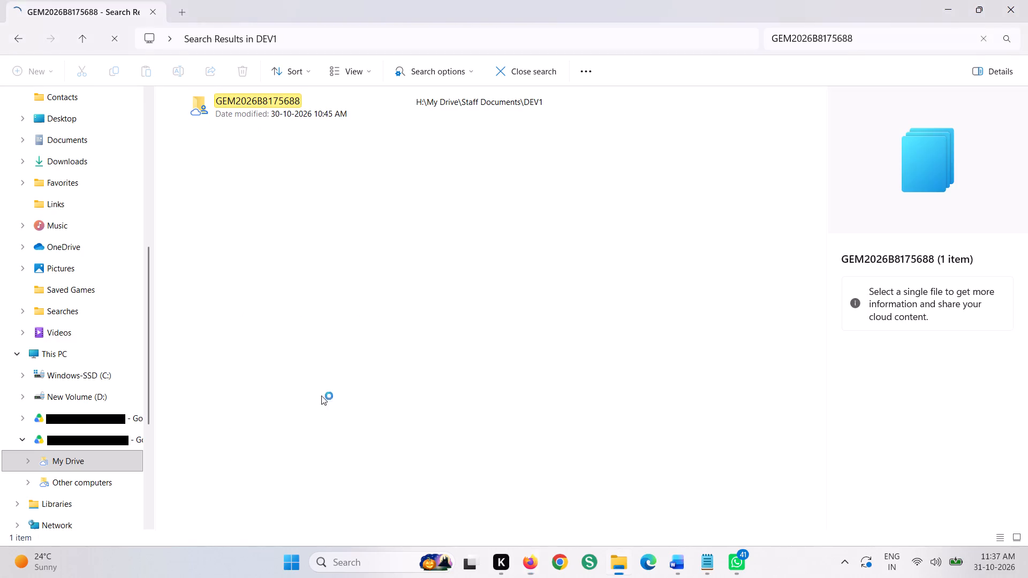
pyautogui.hotkey('alt', 'Tab')
pyautogui.hotkey('ctrl', 'Tab')
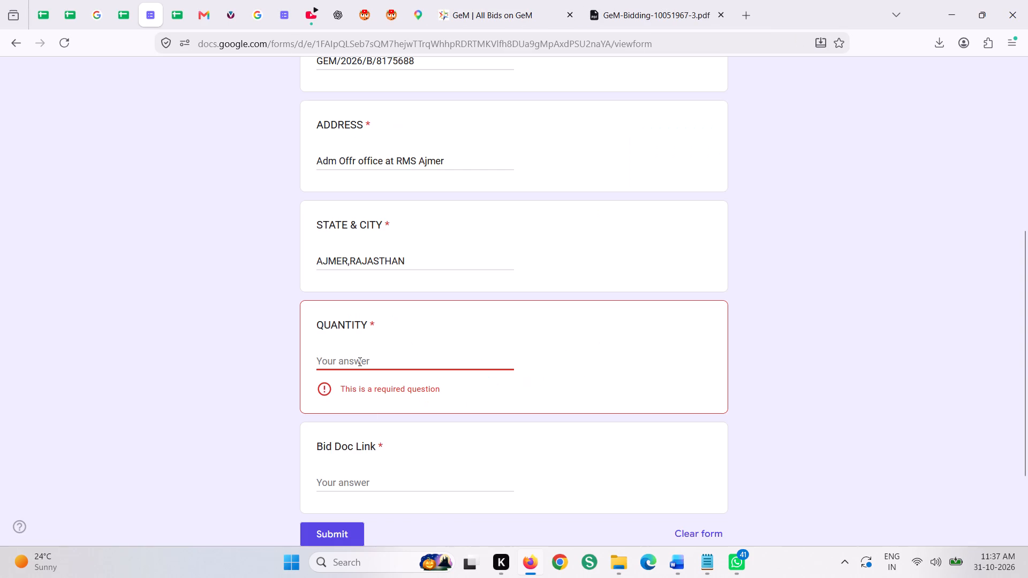
pyautogui.write('15')
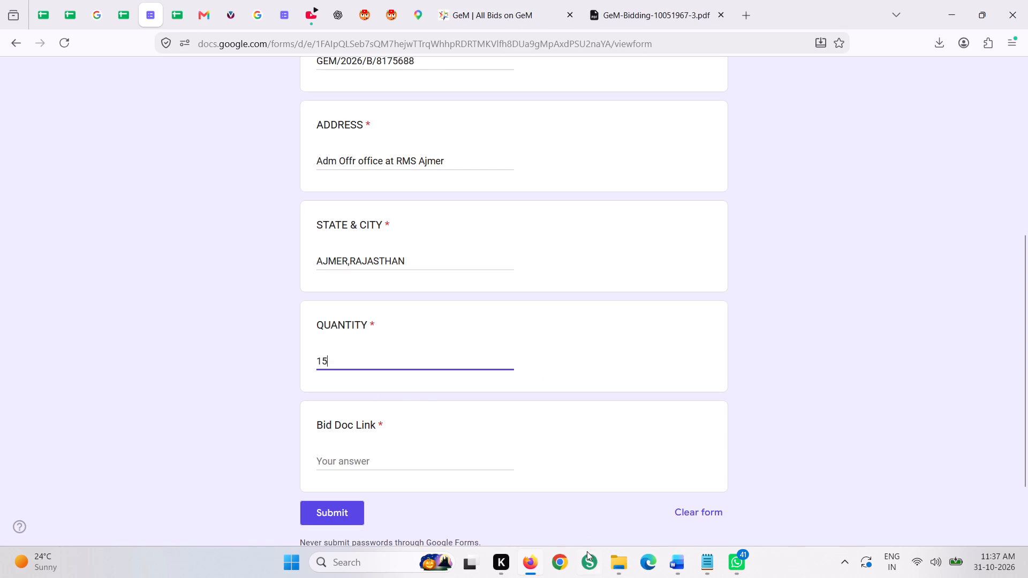
# Copy the Google Drive link of GeM-Bidding-10051967 from the GEM2026B8175688 folder into the form's Bid Doc Link answer and submit the form.
pyautogui.click(622, 562)
pyautogui.doubleClick(295, 104)
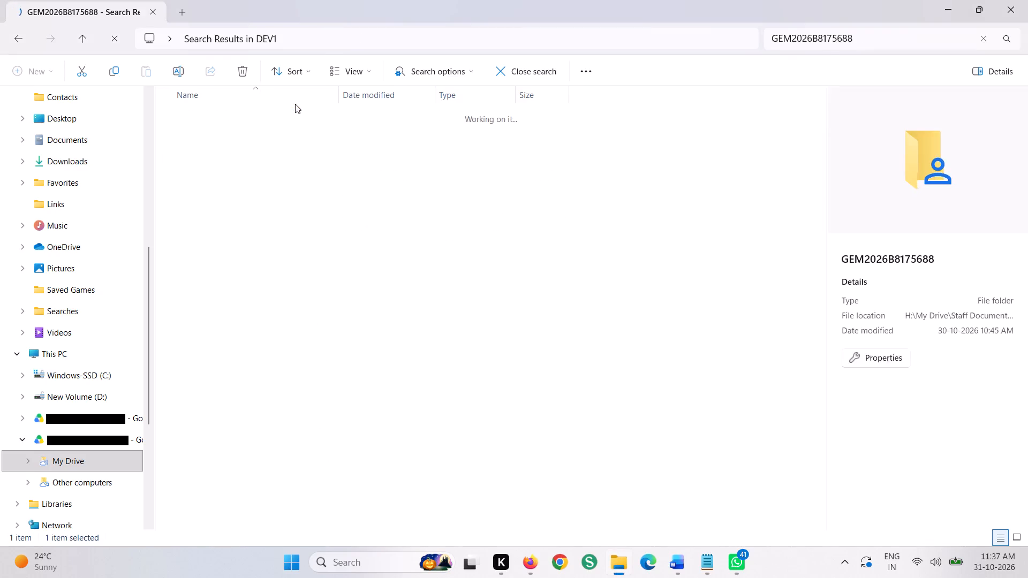
pyautogui.rightClick(196, 155)
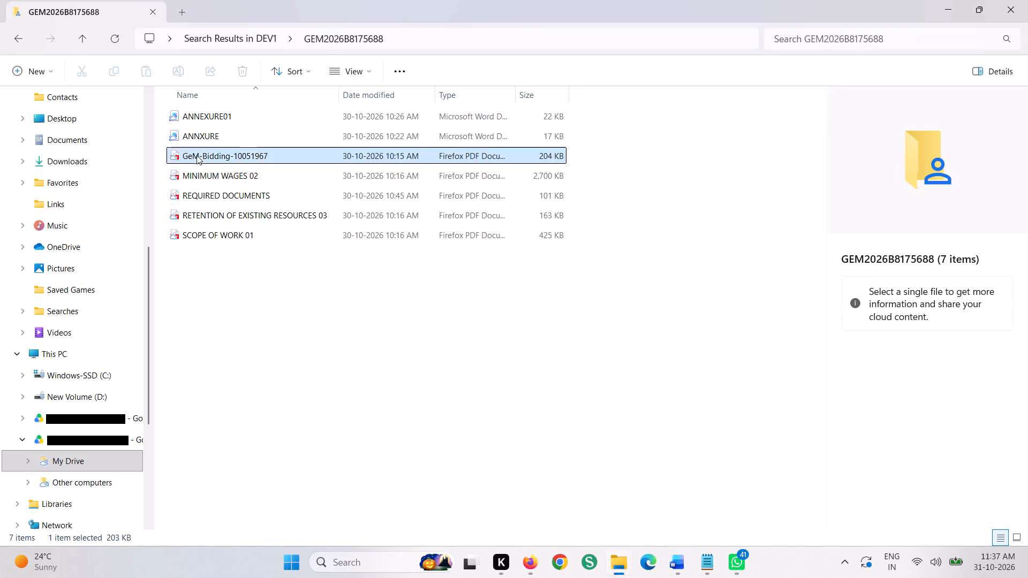
pyautogui.click(233, 434)
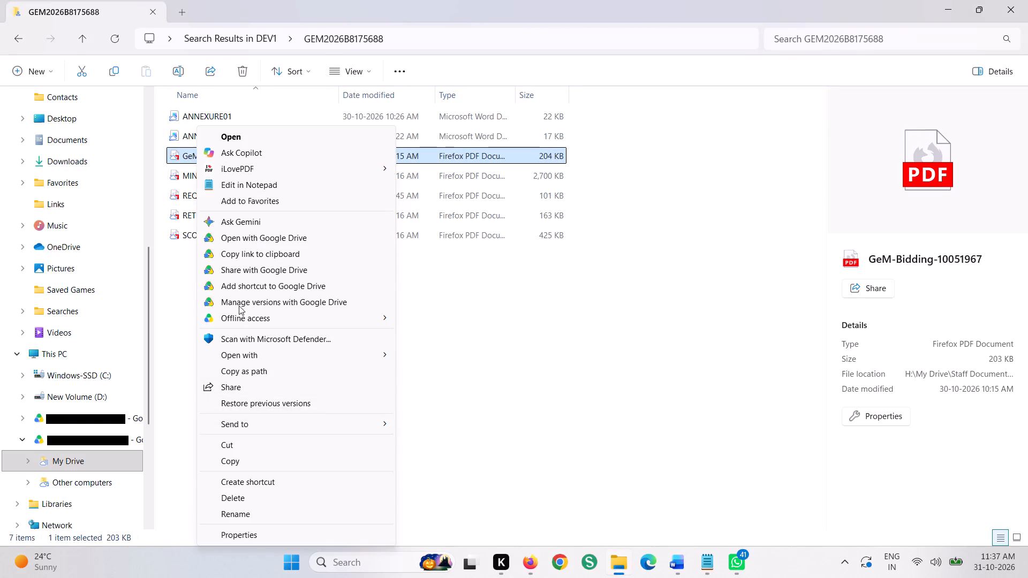
pyautogui.click(234, 255)
pyautogui.hotkey('alt', 'Tab')
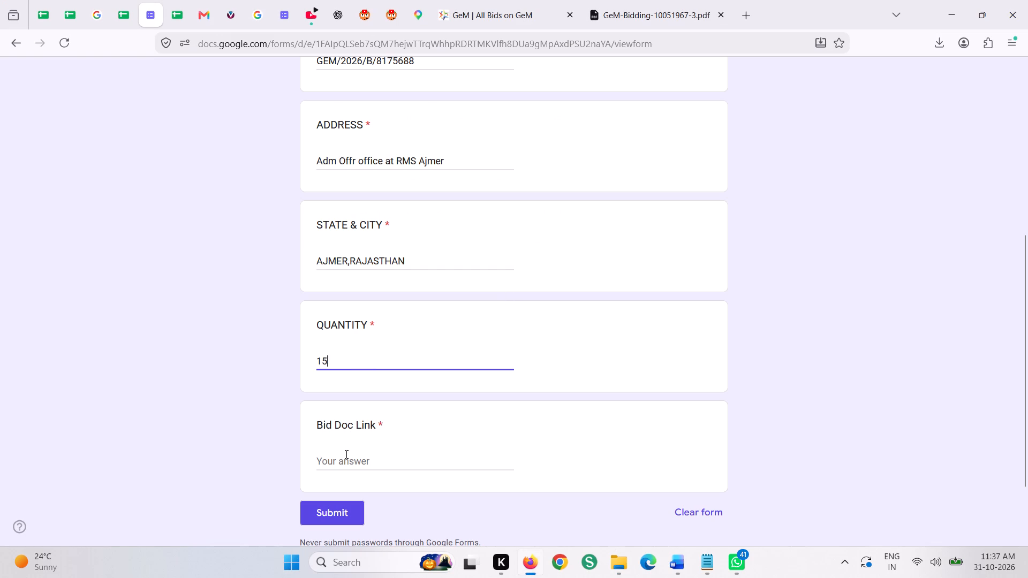
pyautogui.click(345, 454)
pyautogui.hotkey('ctrl', 'v')
pyautogui.click(331, 510)
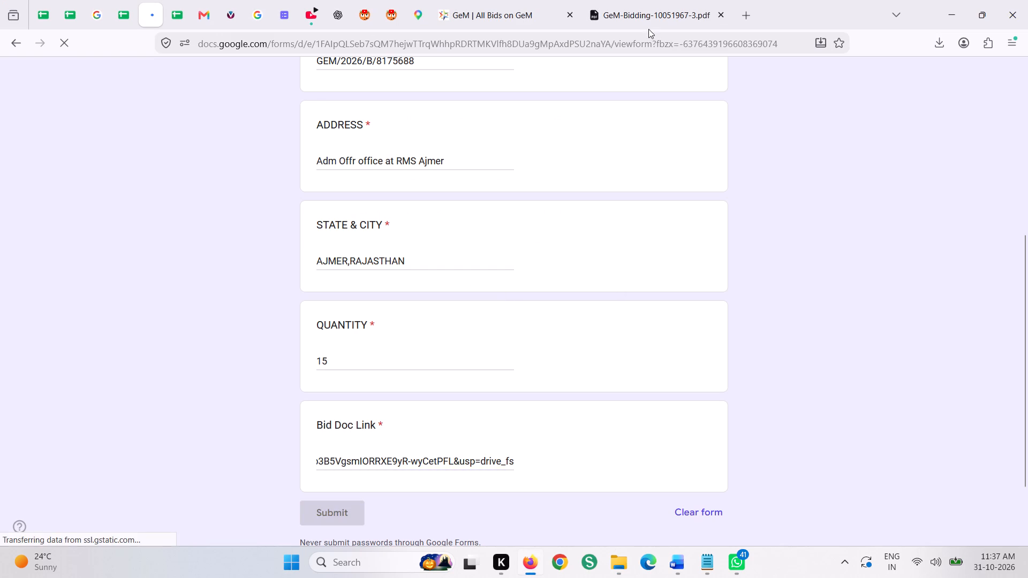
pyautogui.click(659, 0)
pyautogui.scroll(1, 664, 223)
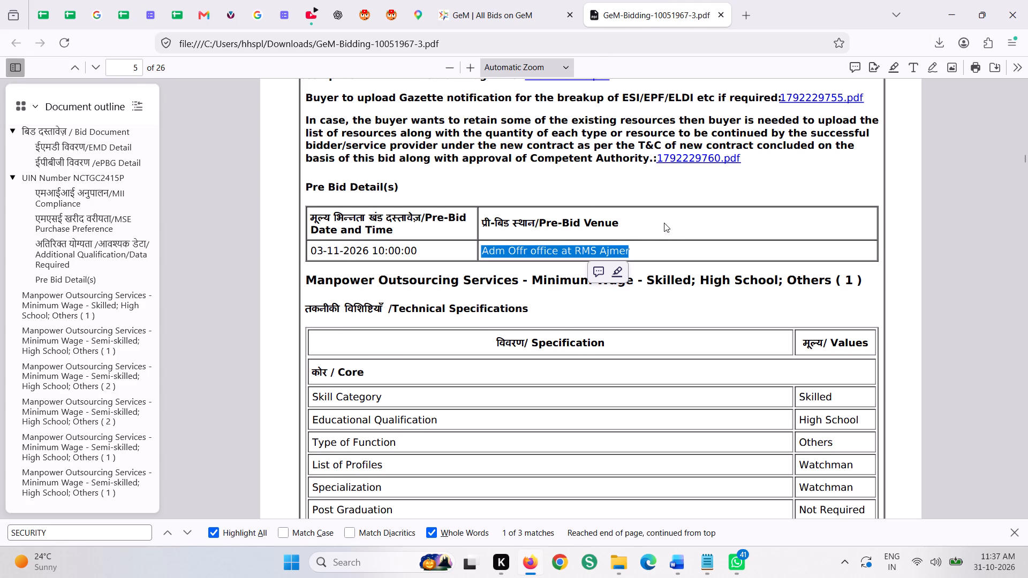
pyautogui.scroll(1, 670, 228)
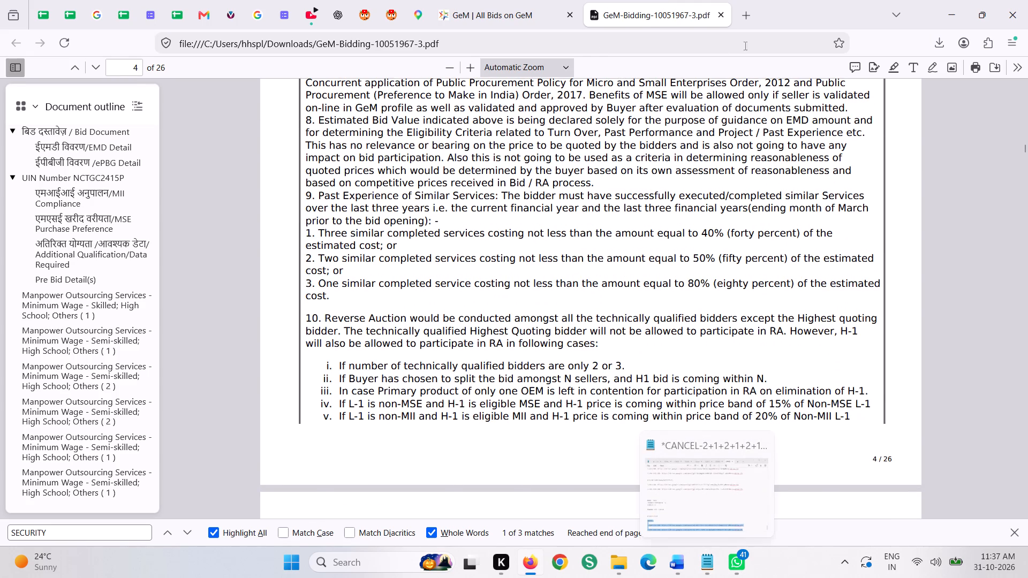
# Search the web for I LOVE in a new browser tab and open iLovePDF's Merge PDF tool.
pyautogui.click(757, 20)
pyautogui.click(513, 173)
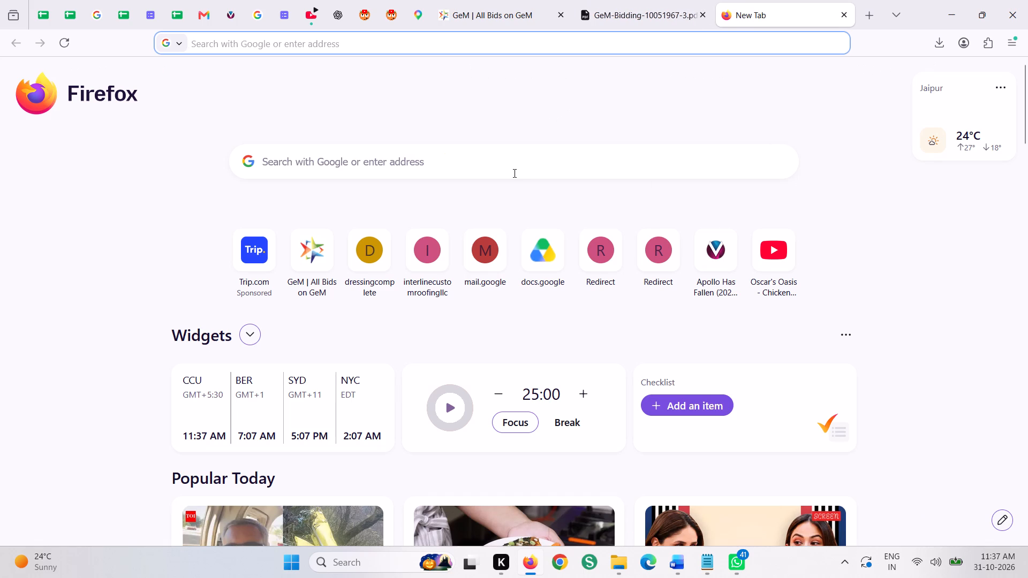
pyautogui.write('I LOVE')
pyautogui.press('Return')
pyautogui.click(194, 217)
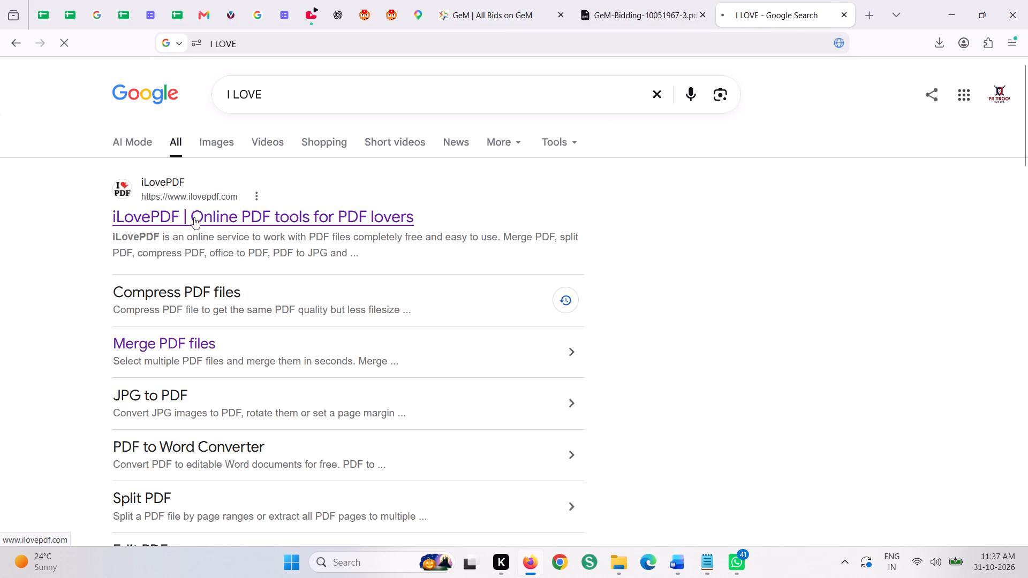
pyautogui.click(161, 71)
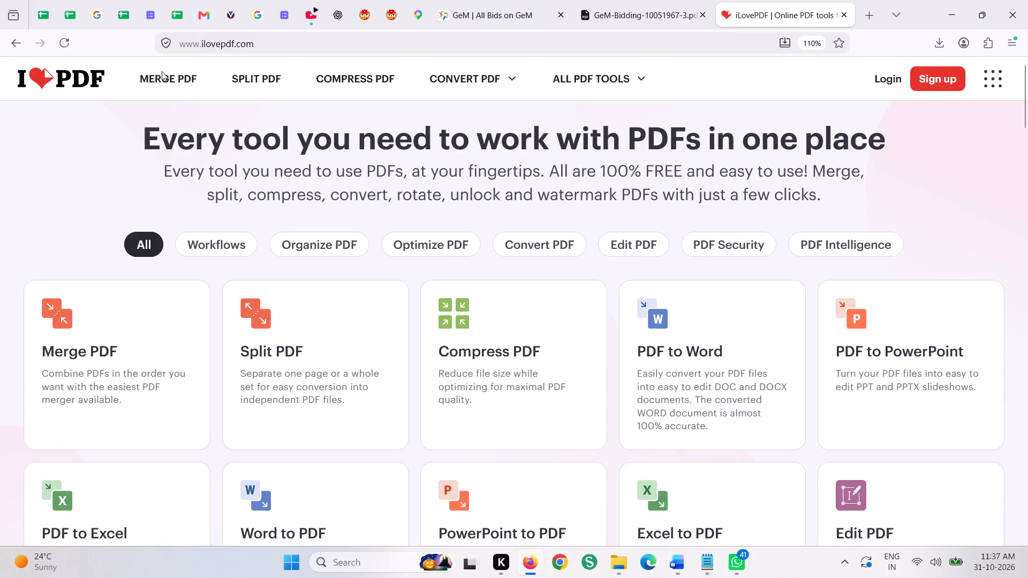
pyautogui.click(170, 79)
# Add the letterhead-npr PDF from the Downloads folder to the merge.
pyautogui.click(470, 250)
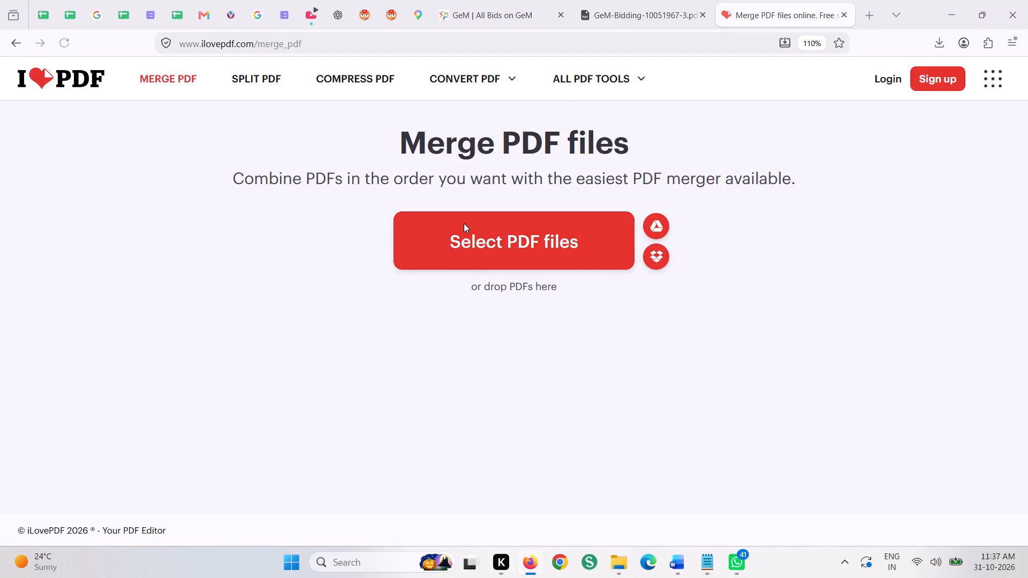
pyautogui.scroll(13, 324, 195)
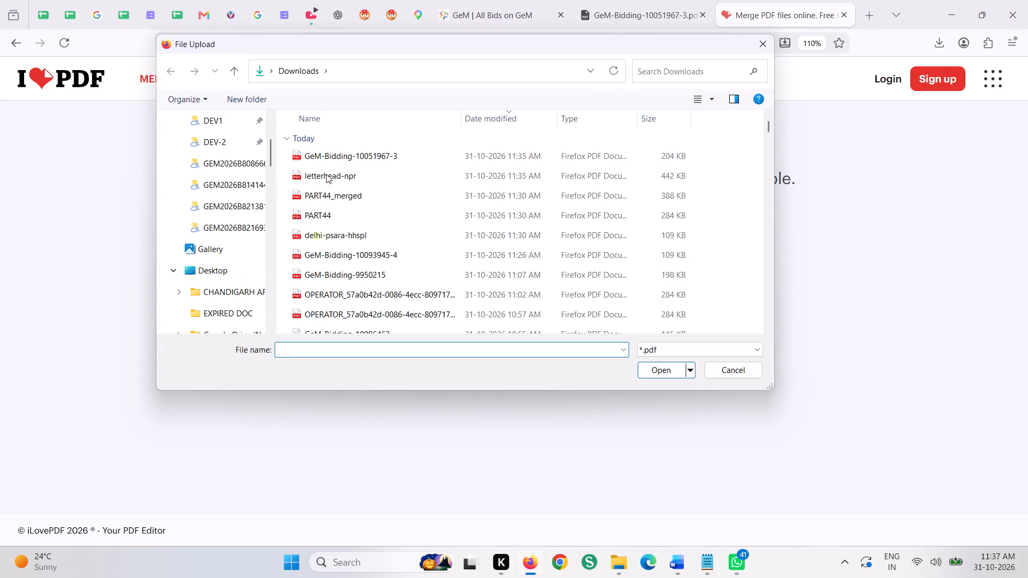
pyautogui.scroll(12, 323, 180)
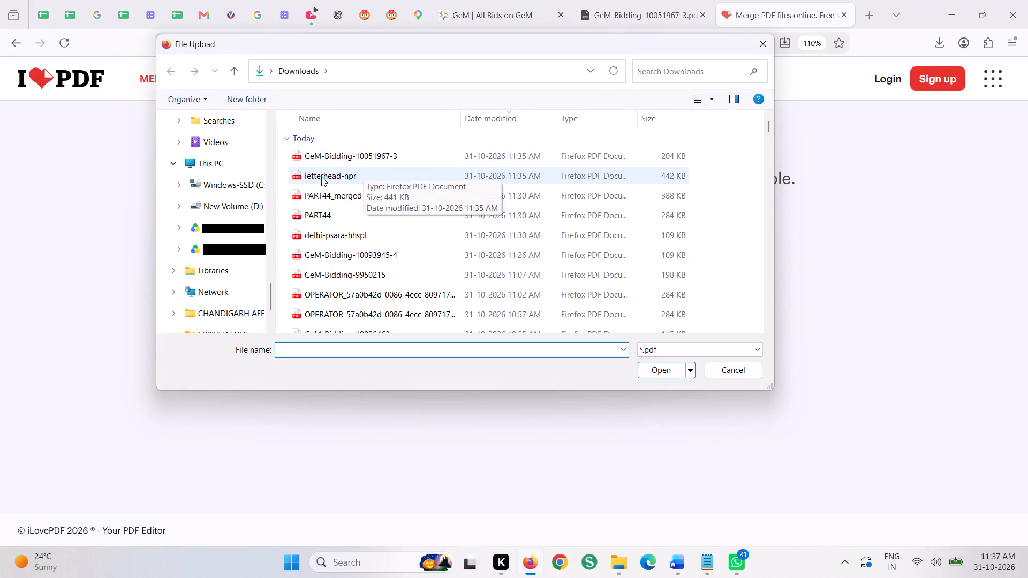
pyautogui.doubleClick(321, 177)
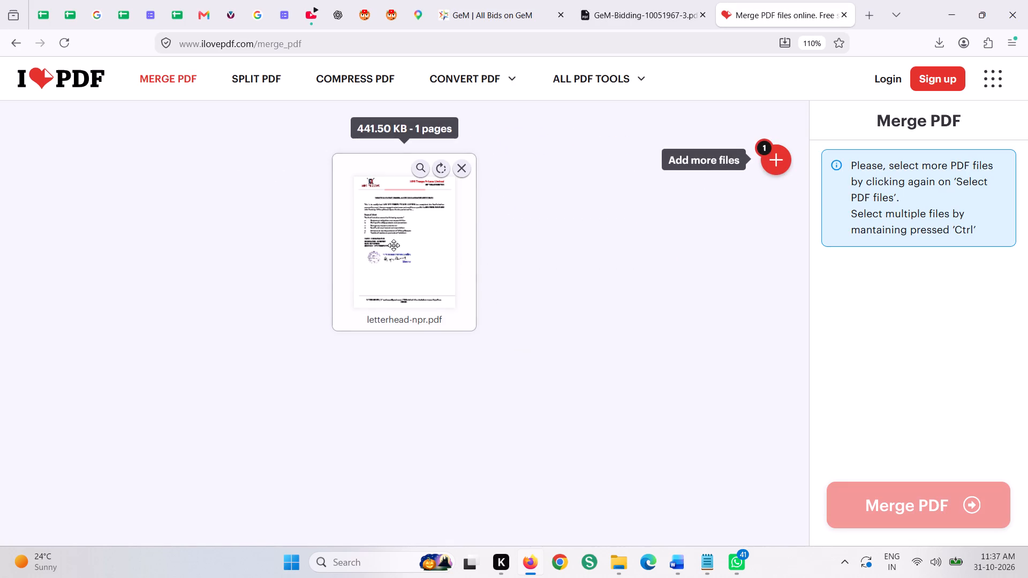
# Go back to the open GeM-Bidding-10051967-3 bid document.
pyautogui.click(788, 0)
pyautogui.click(654, 0)
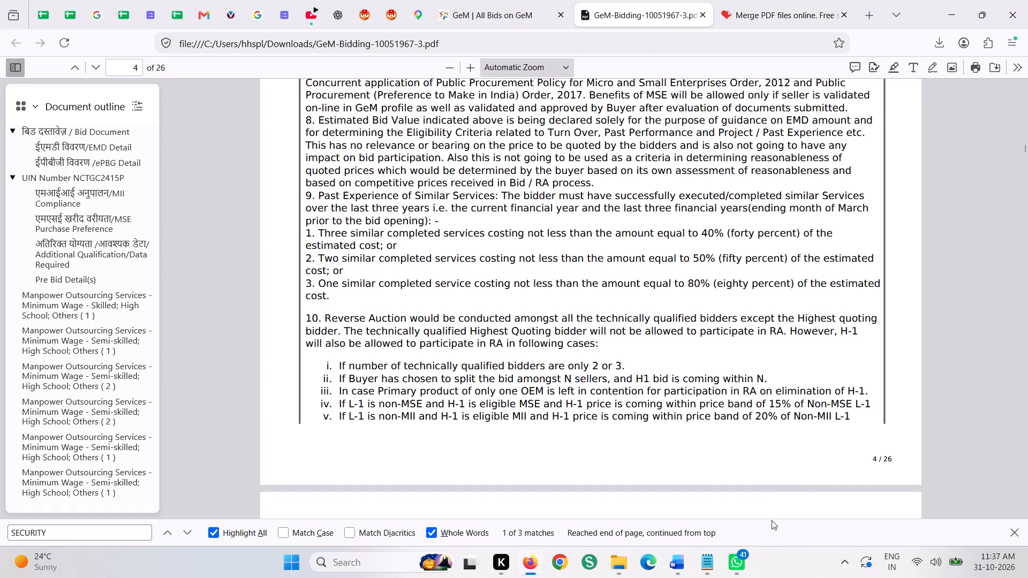
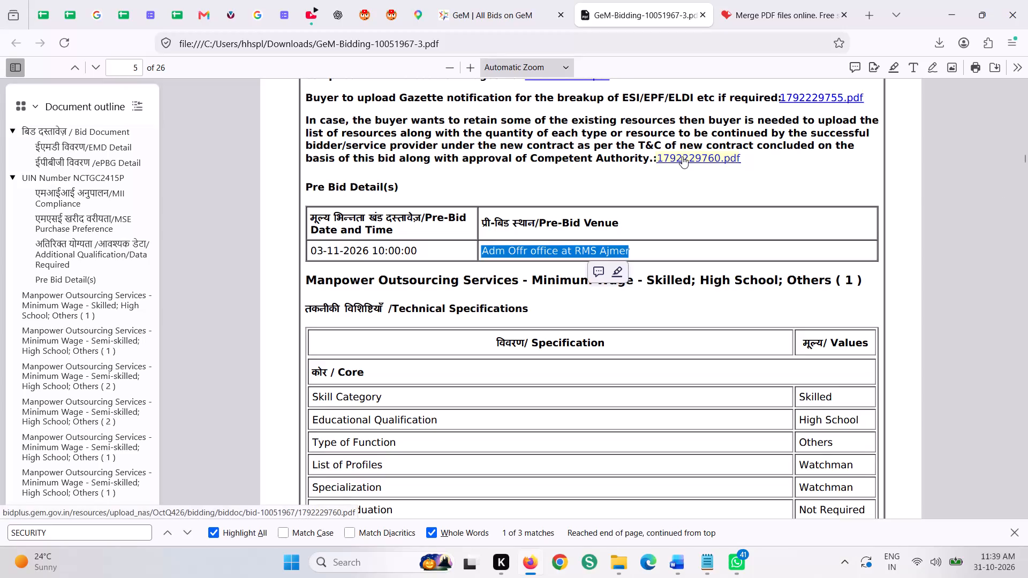
# Open the linked 1792229760.pdf about retaining existing resources, look through its charters of duties, and return to the bid document.
pyautogui.click(682, 156)
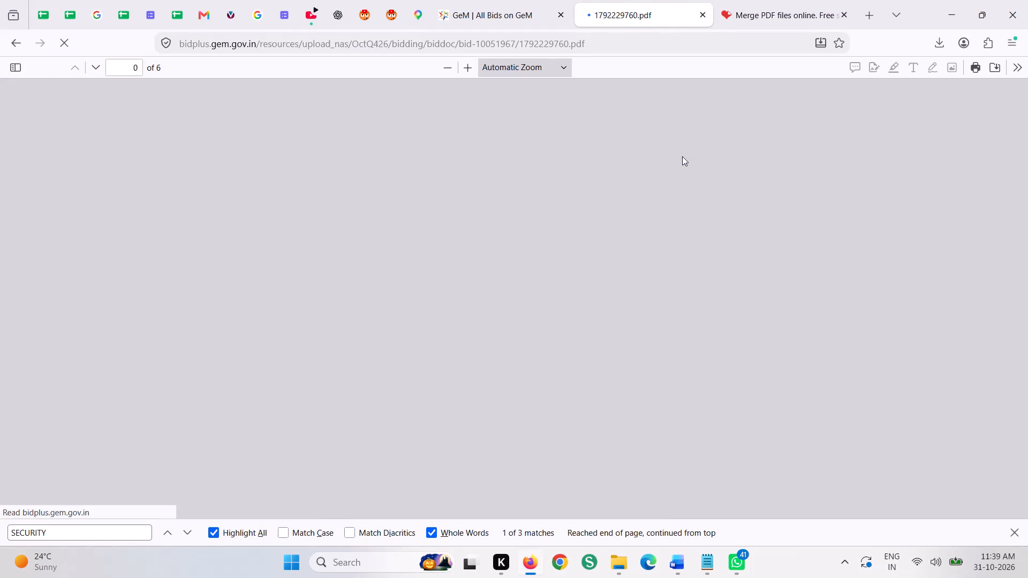
pyautogui.scroll(-6, 697, 213)
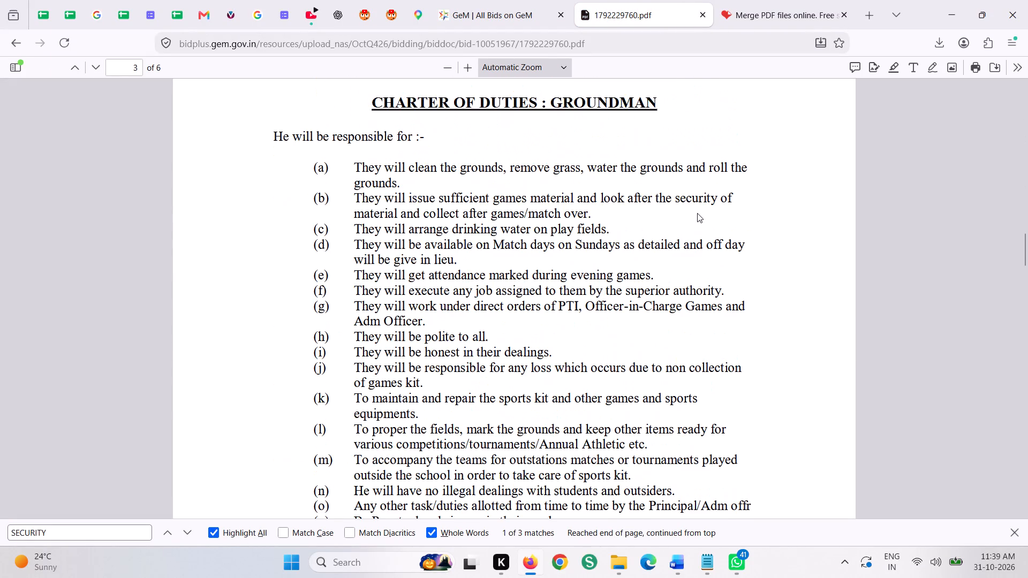
pyautogui.scroll(3, 697, 213)
pyautogui.click(648, 0)
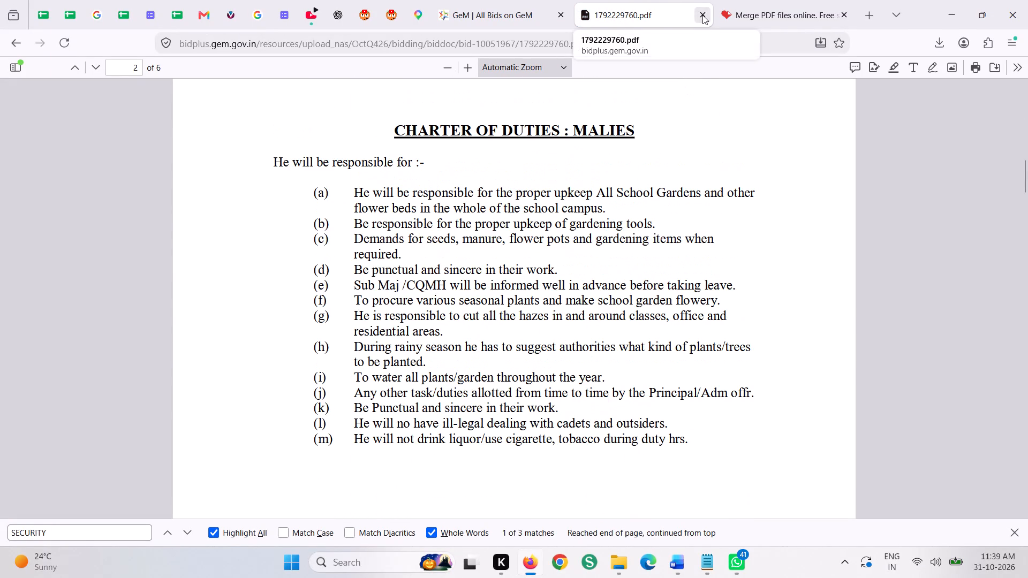
pyautogui.click(31, 46)
pyautogui.click(24, 42)
pyautogui.scroll(5, 635, 193)
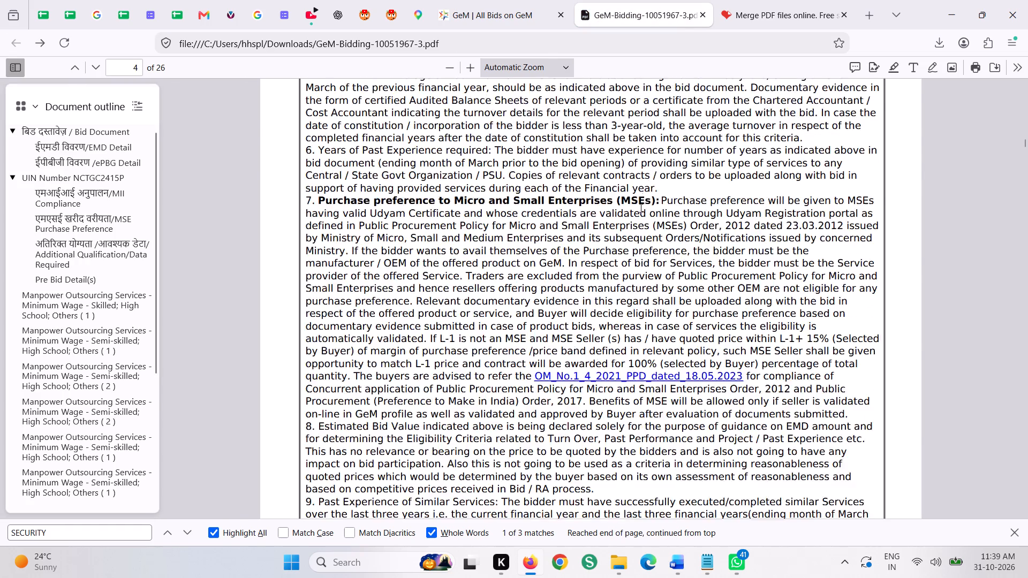
pyautogui.scroll(14, 640, 208)
# Go back to the iLovePDF Merge PDF page containing the letterhead-npr file.
pyautogui.click(761, 0)
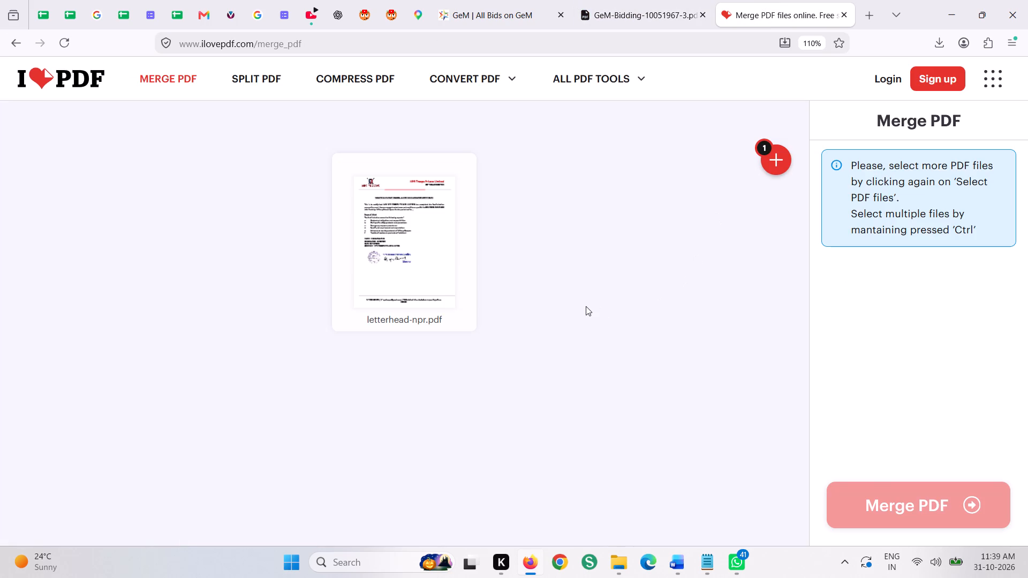
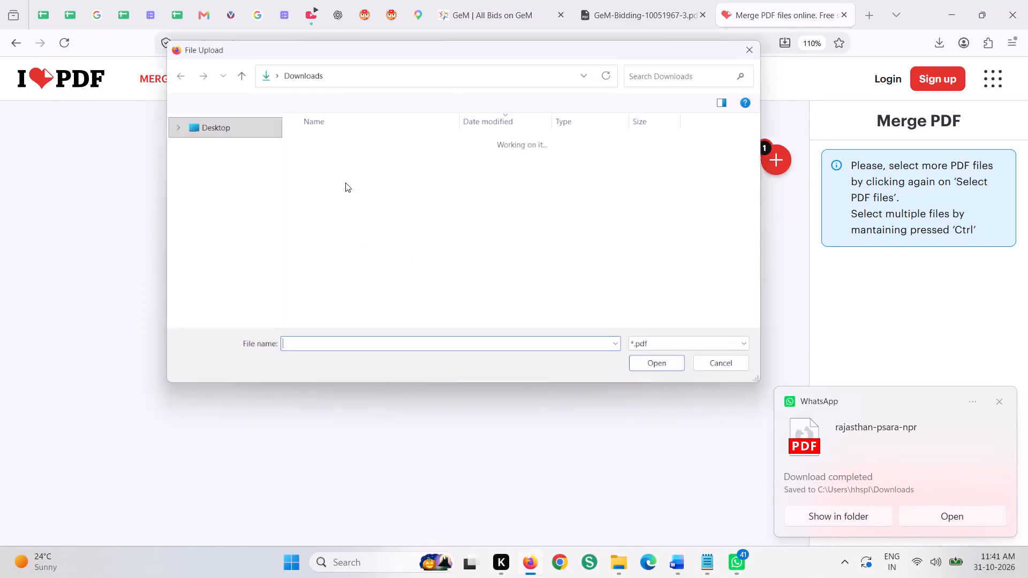
# Add rajasthan-psara-npr to the merge, combine it with letterhead-npr, and download the merged PDF.
pyautogui.scroll(9, 310, 183)
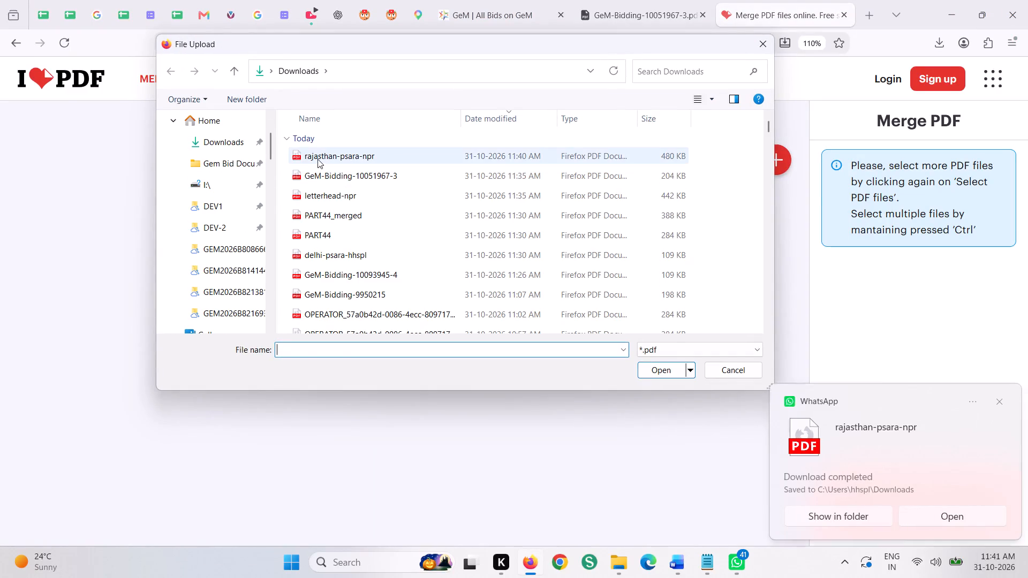
pyautogui.doubleClick(318, 159)
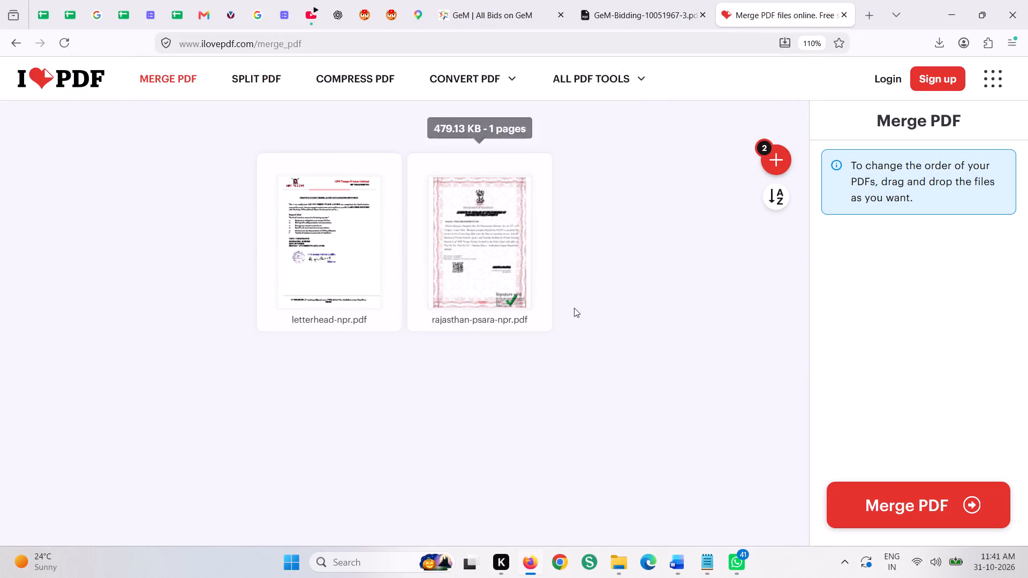
pyautogui.click(857, 500)
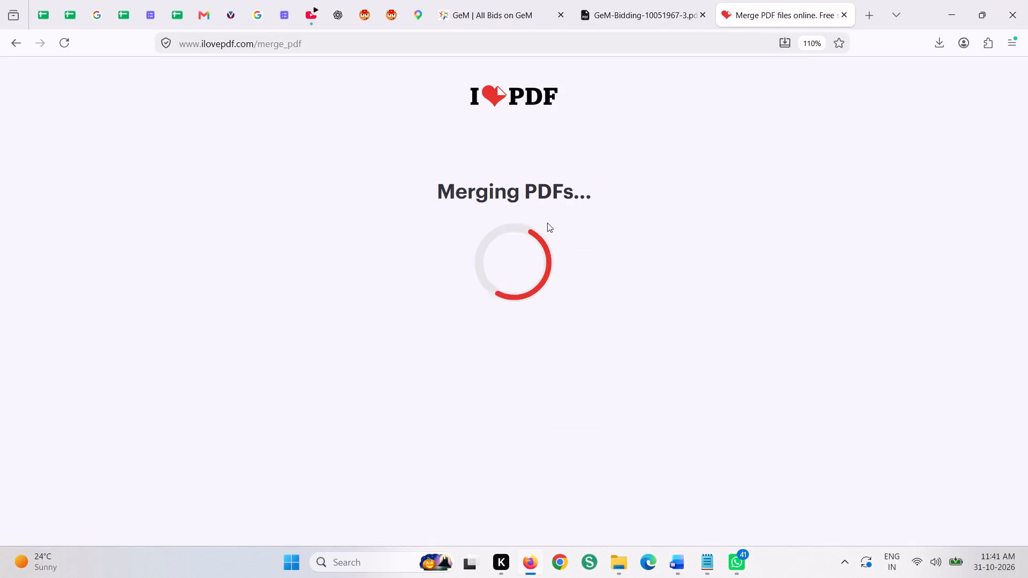
pyautogui.click(495, 202)
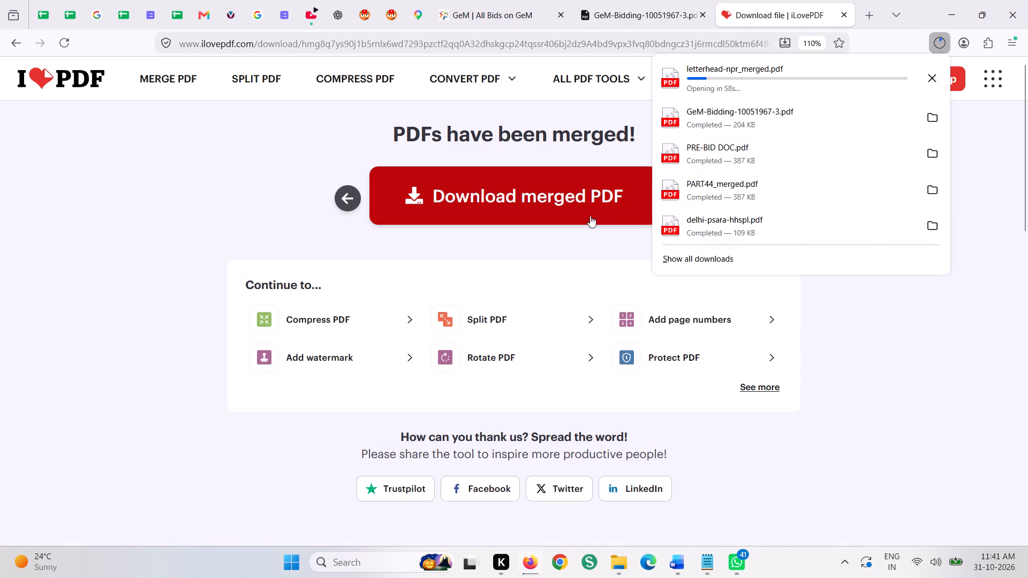
pyautogui.click(397, 227)
# Look through both pages of letterhead-npr_merged, checking the familiarization certificate and the Rajasthan licence.
pyautogui.scroll(-5, 517, 265)
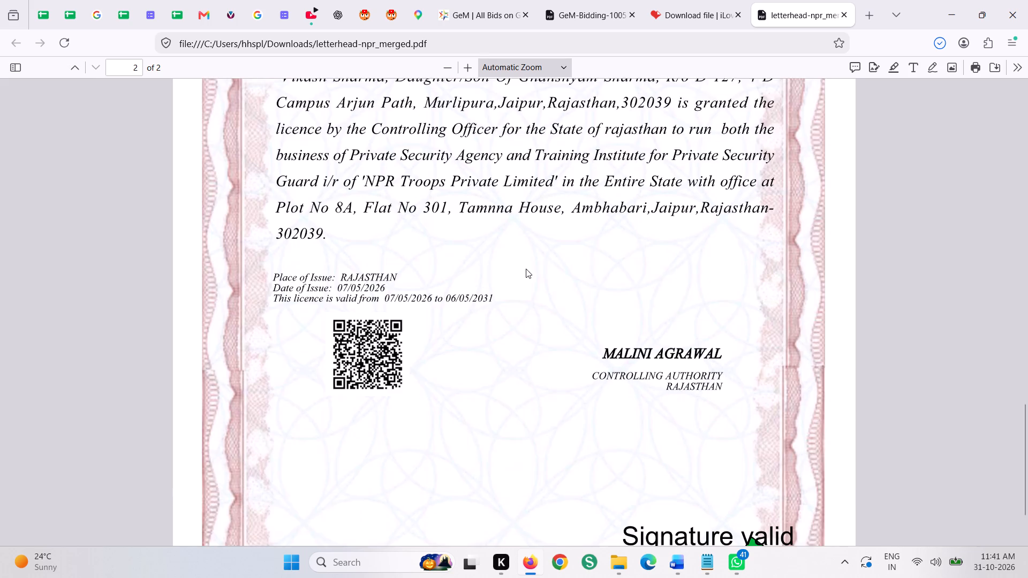
pyautogui.scroll(-7, 526, 269)
pyautogui.scroll(5, 534, 275)
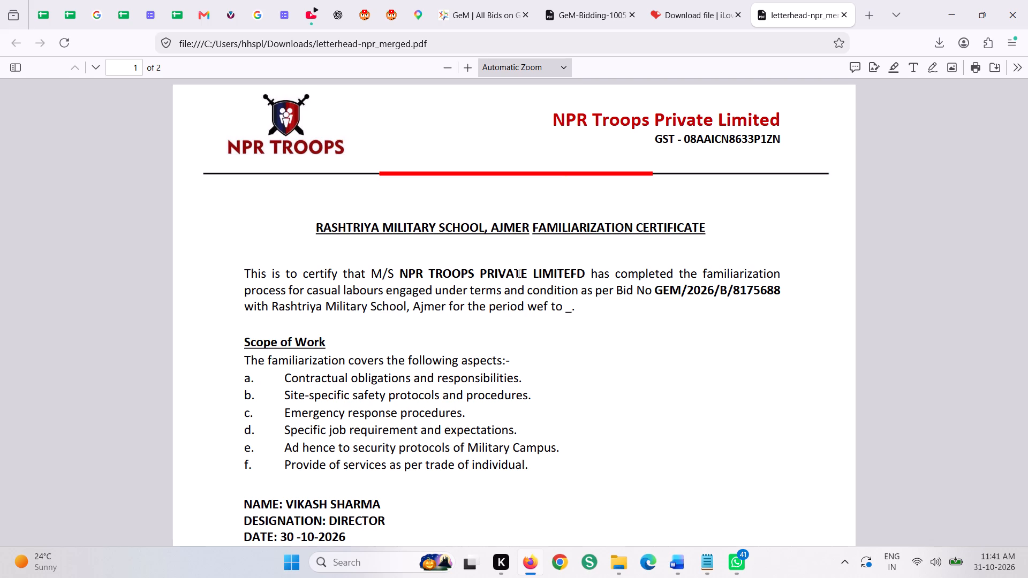
pyautogui.scroll(-8, 517, 254)
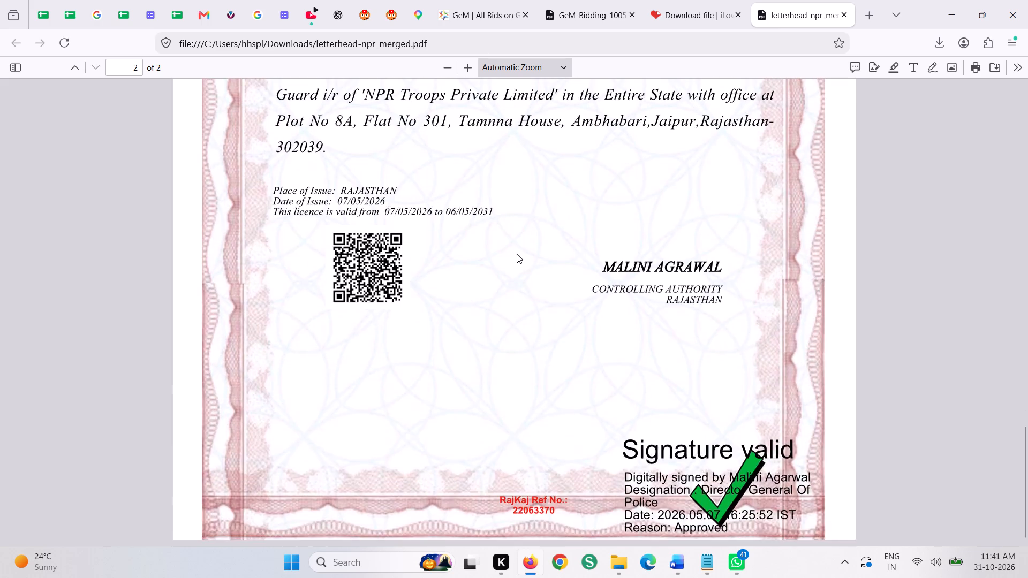
pyautogui.scroll(6, 515, 254)
pyautogui.click(793, 0)
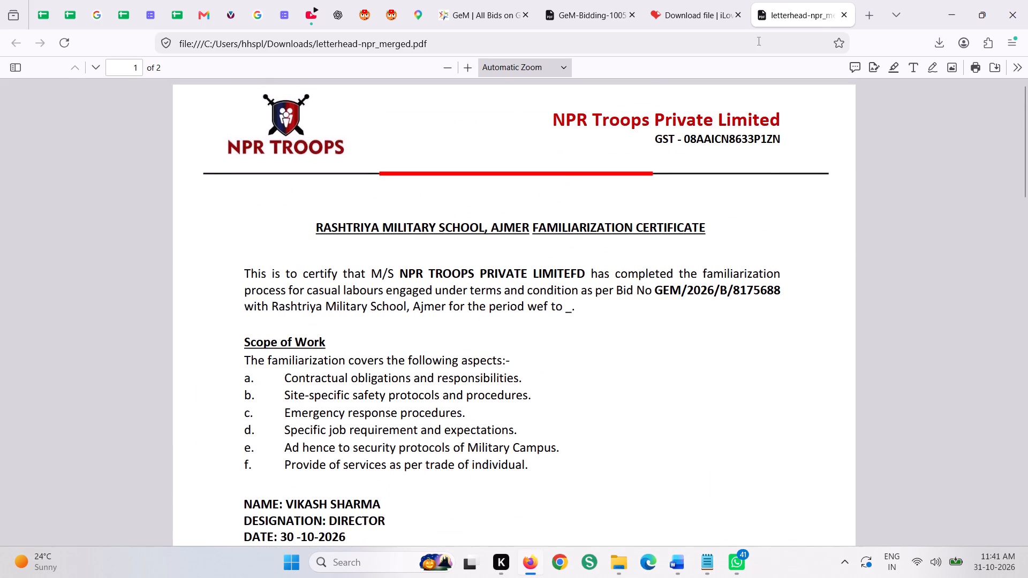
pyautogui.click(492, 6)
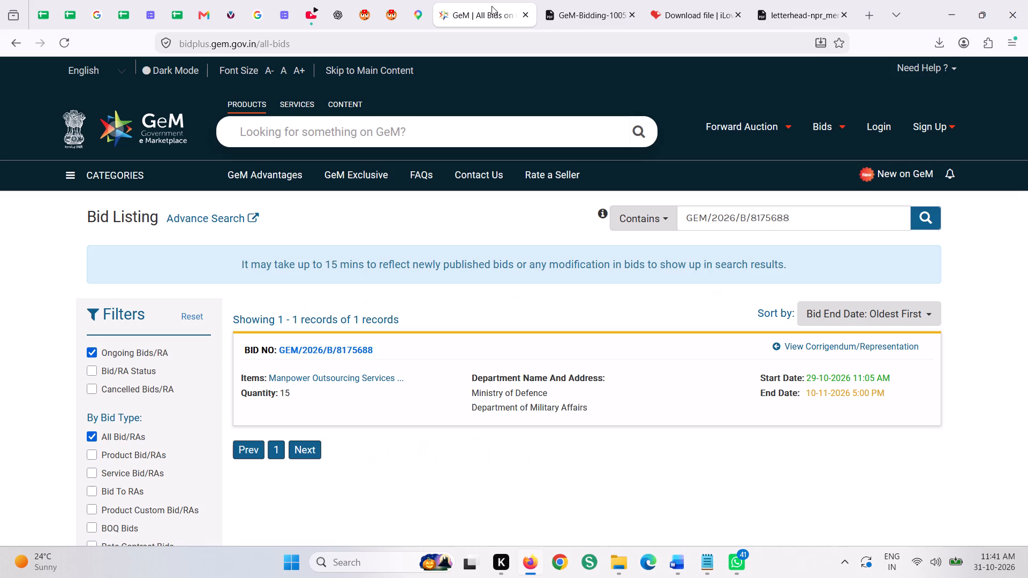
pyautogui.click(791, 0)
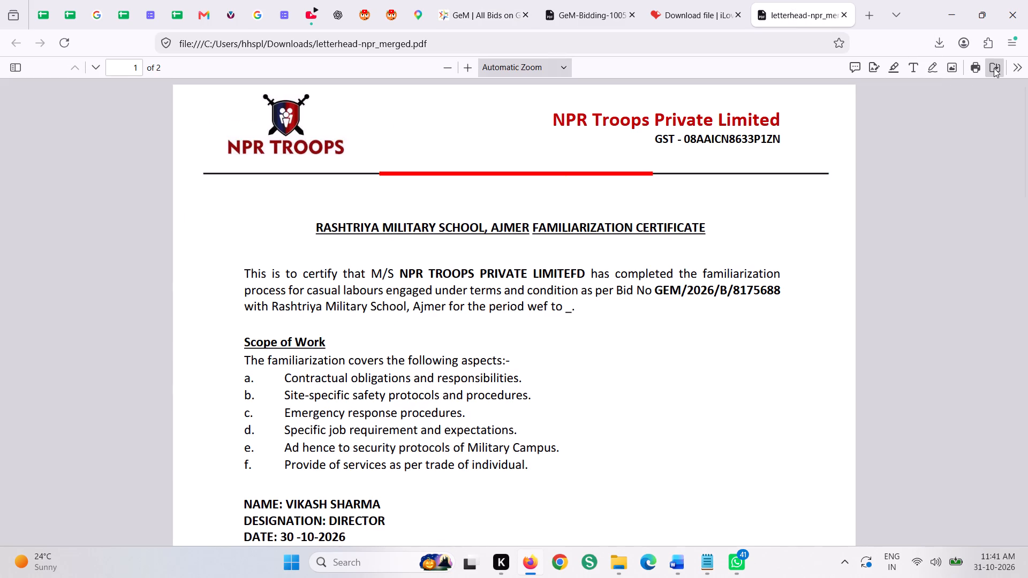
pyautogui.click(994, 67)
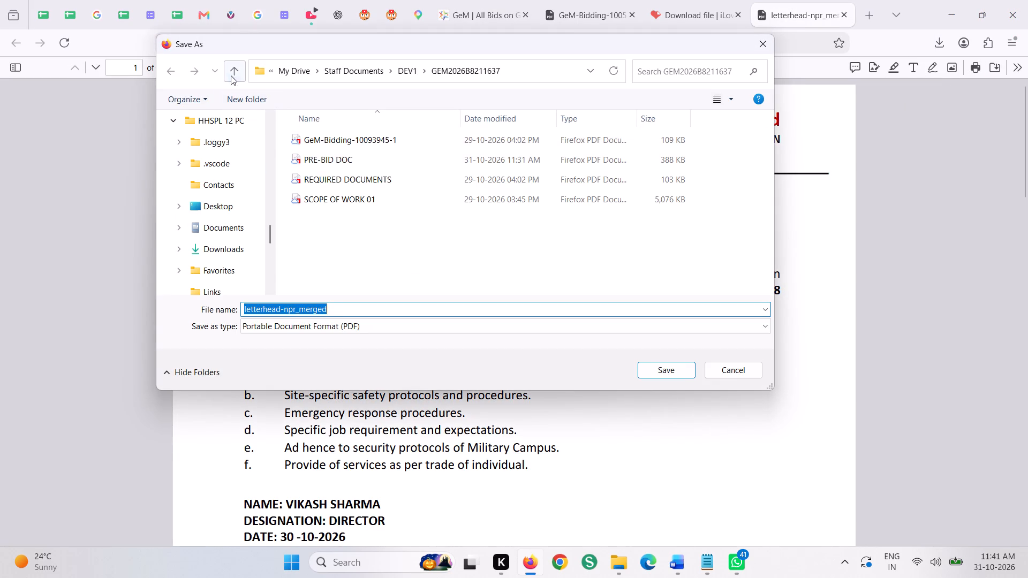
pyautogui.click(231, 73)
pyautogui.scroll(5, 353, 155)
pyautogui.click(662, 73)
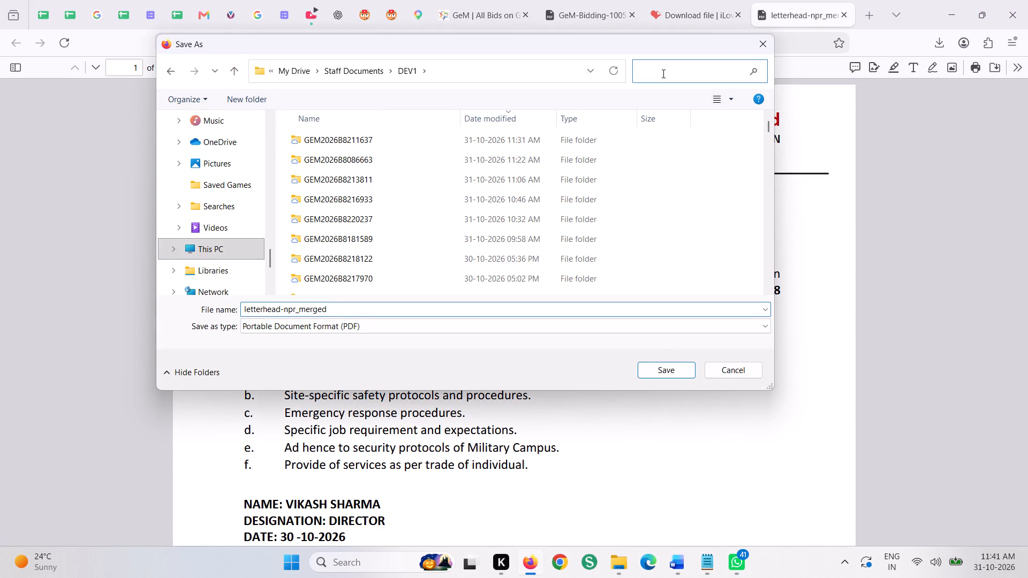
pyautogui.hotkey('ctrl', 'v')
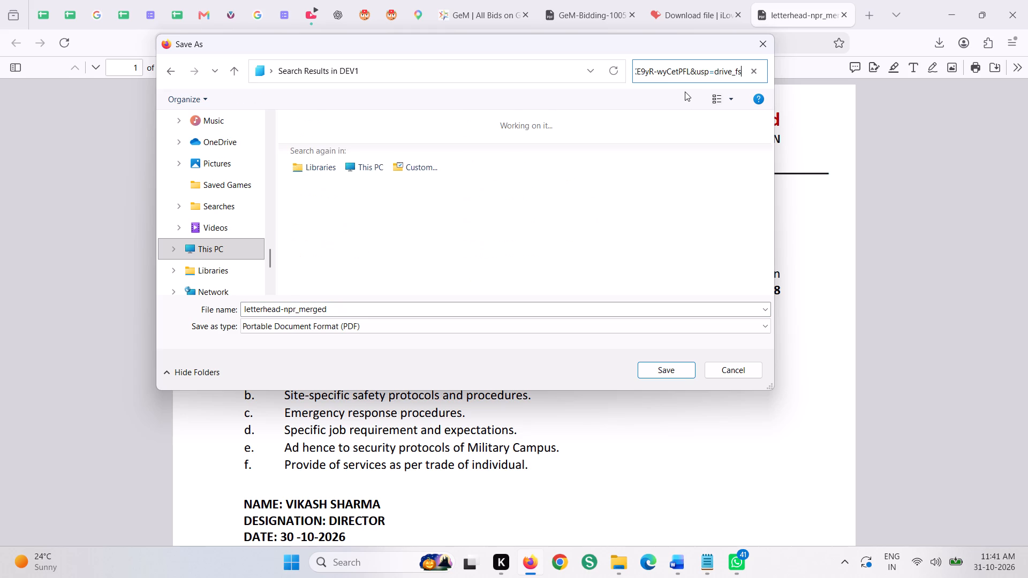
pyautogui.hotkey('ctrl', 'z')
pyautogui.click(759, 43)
# Copy the bid number GEM/2026/B/8175688 from the GeM bid listing's search.
pyautogui.click(482, 0)
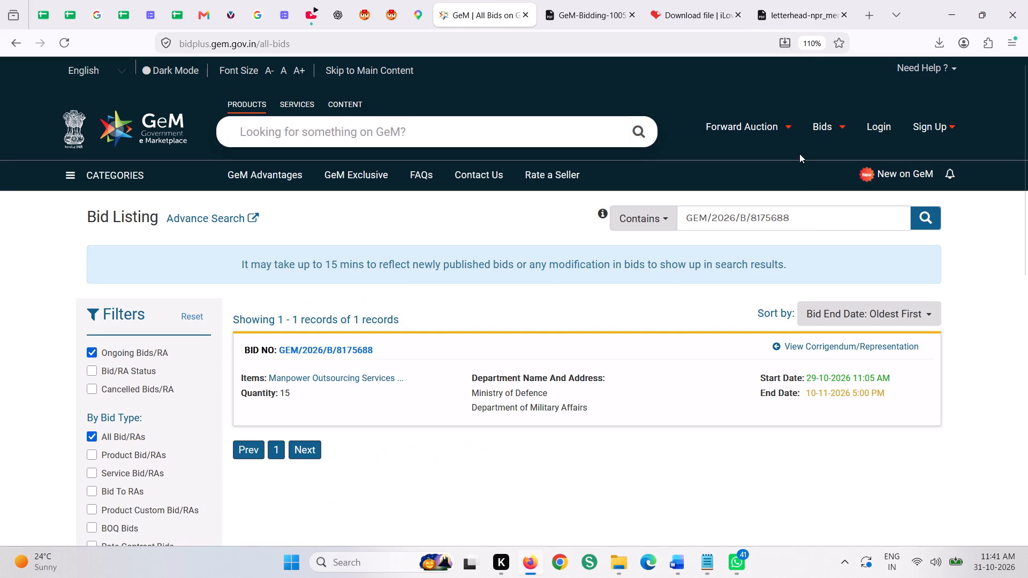
pyautogui.moveTo(811, 226); pyautogui.dragTo(608, 206)
pyautogui.hotkey('ctrl', 'c')
pyautogui.hotkey('ctrl', 'c')
# Start saving the merged PDF and search the DEV1 folder for GEM2026B8175688, without slashes in the bid number.
pyautogui.click(800, 0)
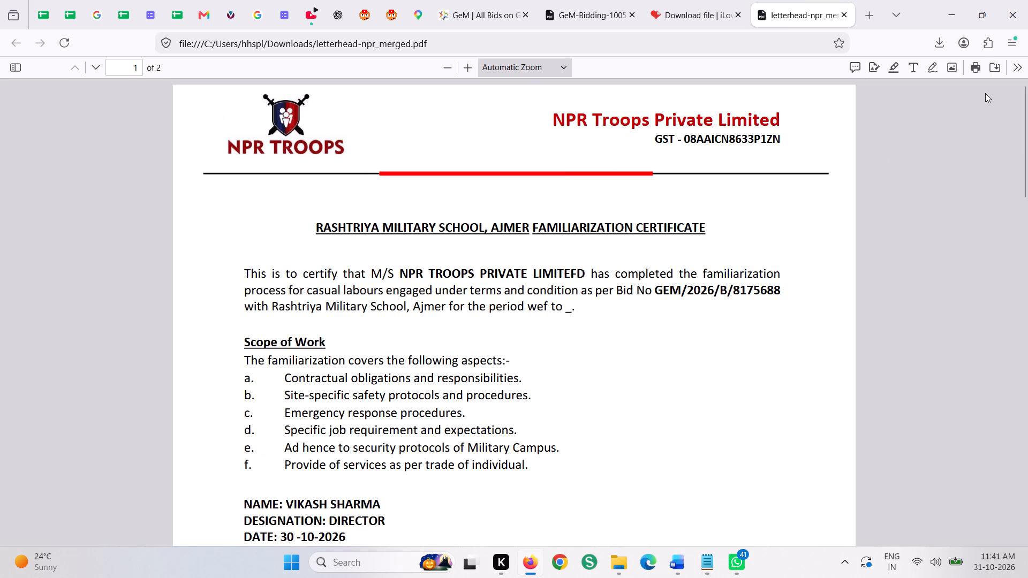
pyautogui.click(999, 67)
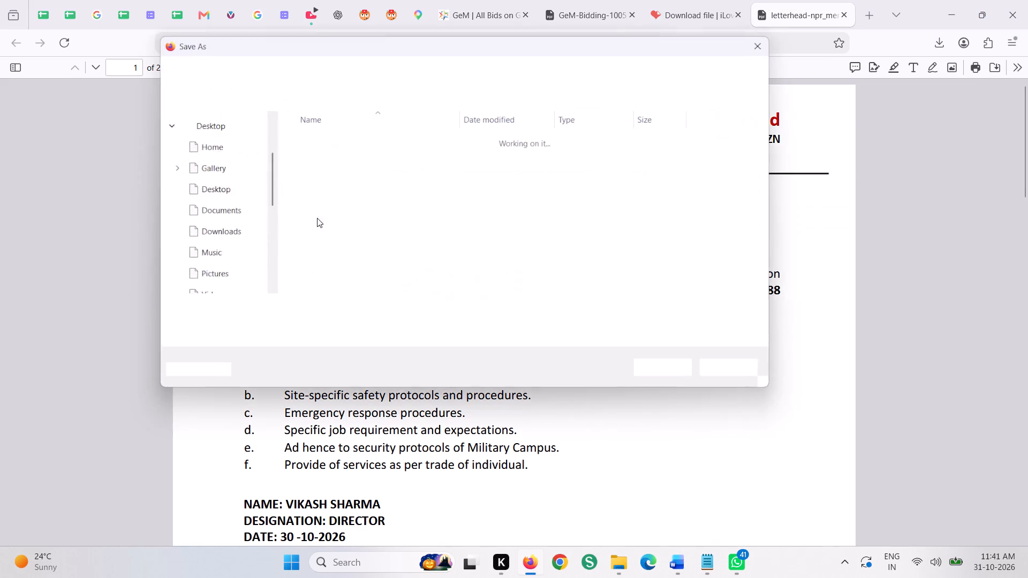
pyautogui.click(230, 72)
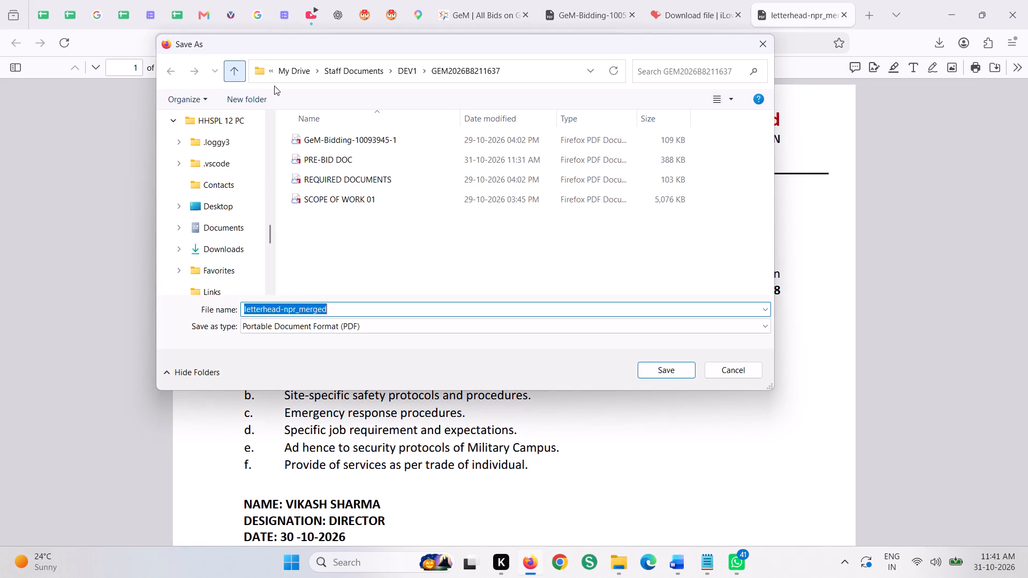
pyautogui.click(666, 69)
pyautogui.hotkey('ctrl', 'v')
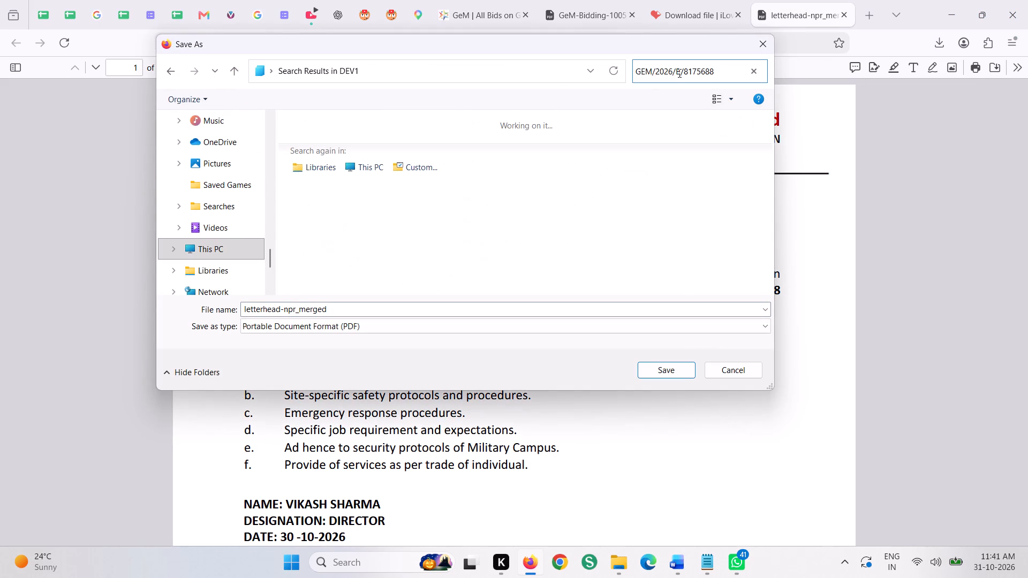
pyautogui.click(685, 71)
pyautogui.press('BackSpace')
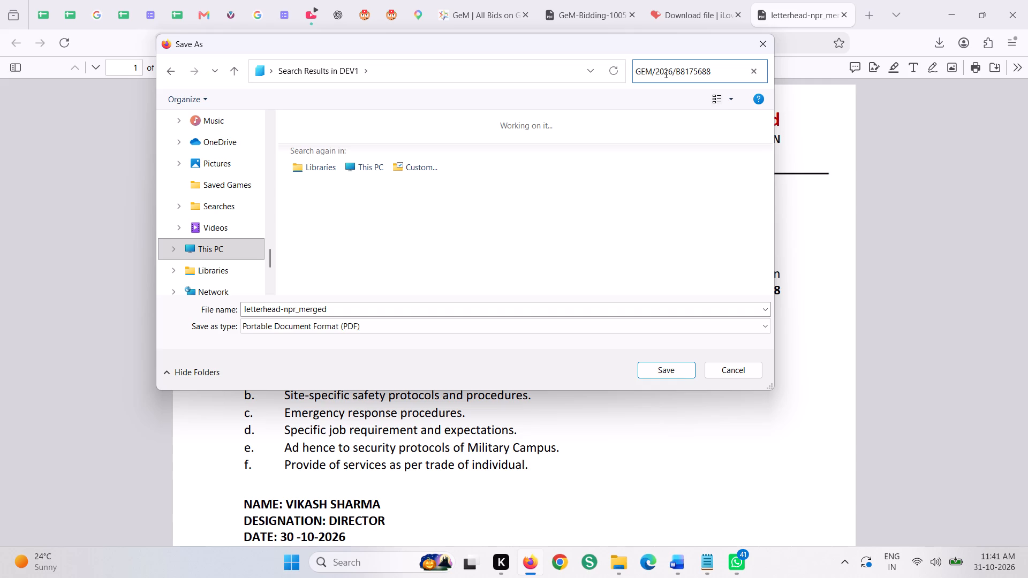
pyautogui.click(675, 70)
pyautogui.press('BackSpace')
pyautogui.moveTo(710, 66); pyautogui.dragTo(607, 69)
pyautogui.hotkey('ctrl', 'v')
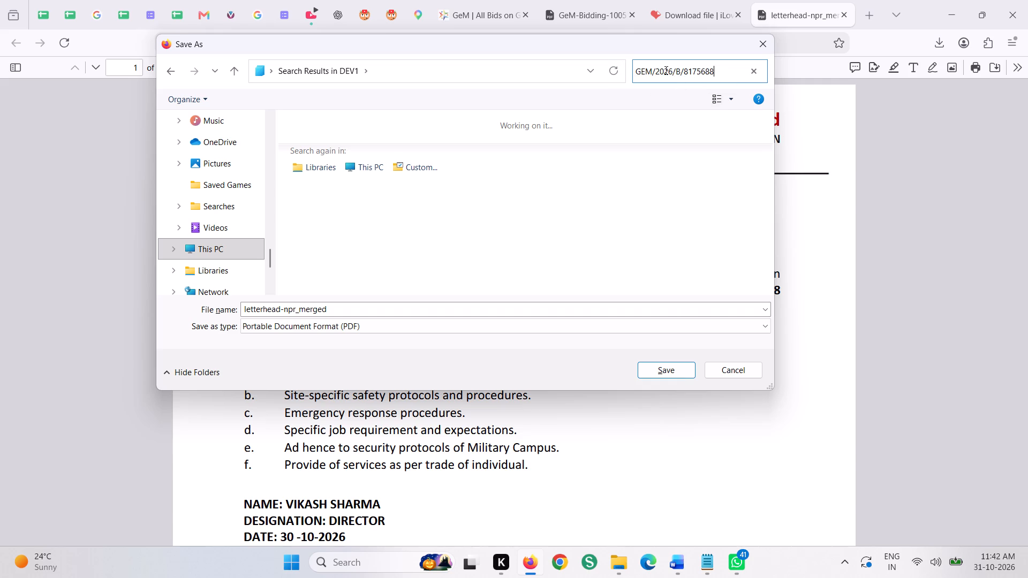
pyautogui.click(676, 70)
pyautogui.press('BackSpace')
pyautogui.click(658, 71)
pyautogui.press('BackSpace')
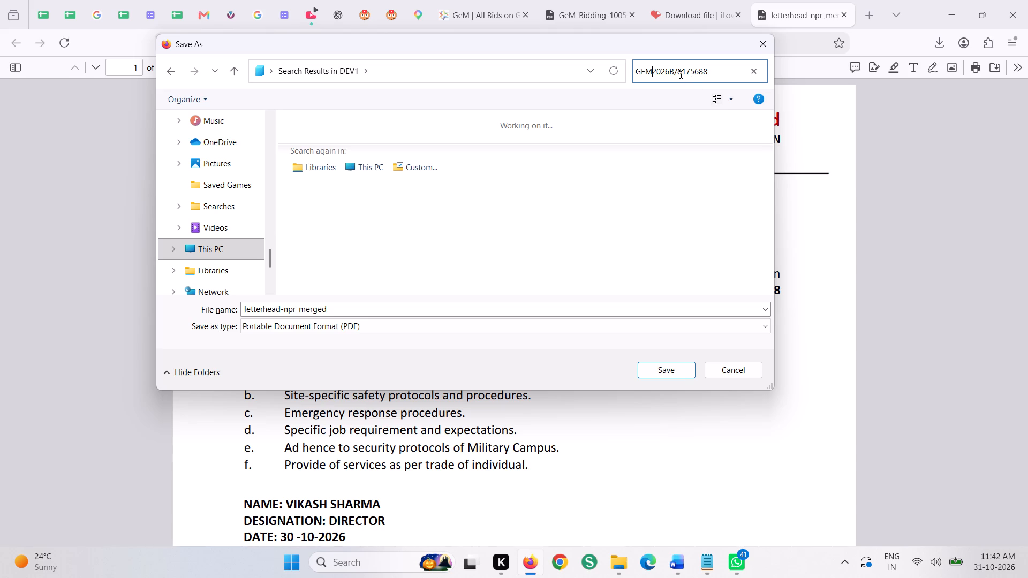
pyautogui.click(680, 73)
pyautogui.press('BackSpace')
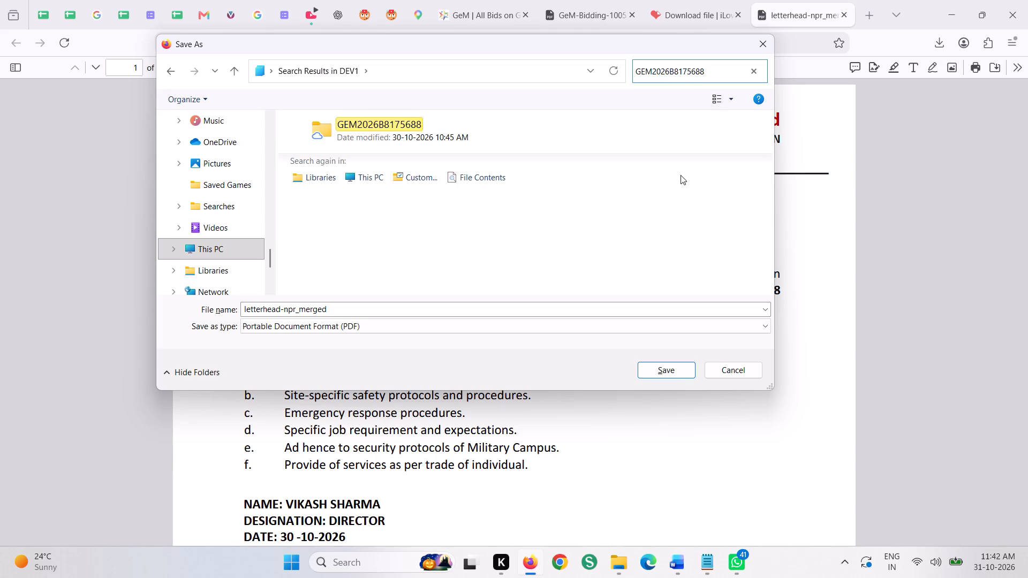
# Save the PDF as letterhead-npr_merged in the GEM2026B8175688 folder.
pyautogui.doubleClick(403, 125)
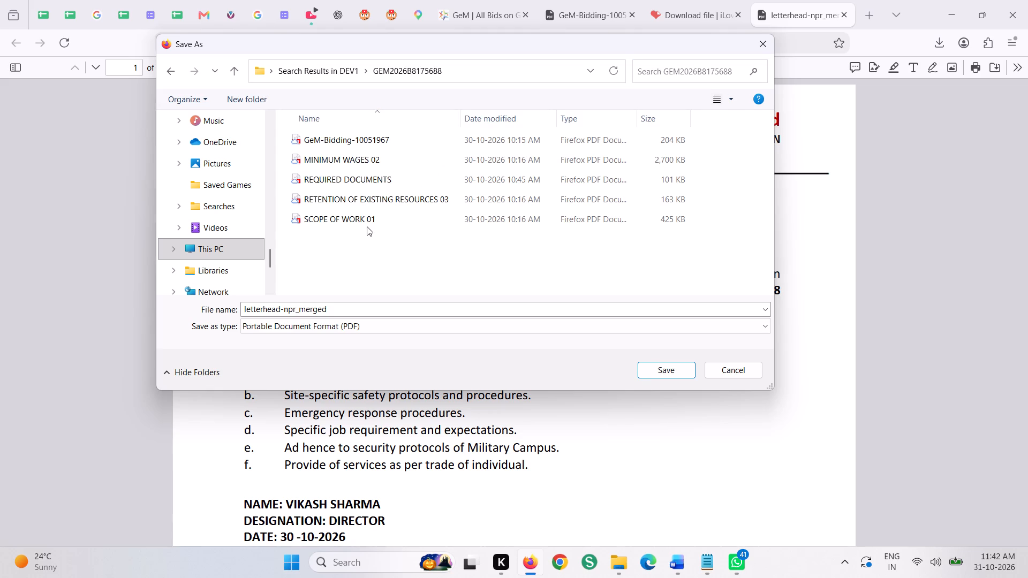
pyautogui.click(337, 308)
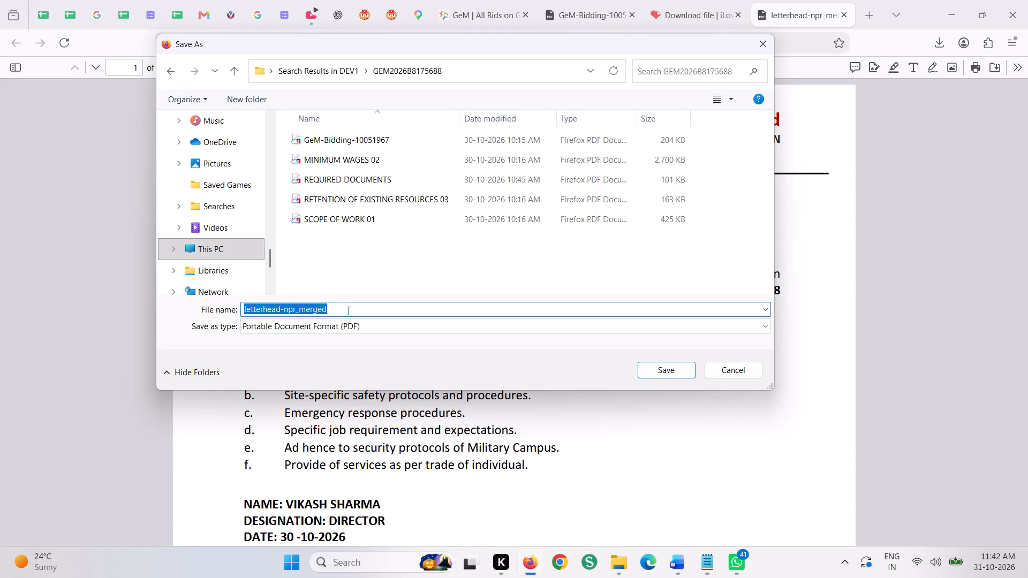
pyautogui.click(661, 365)
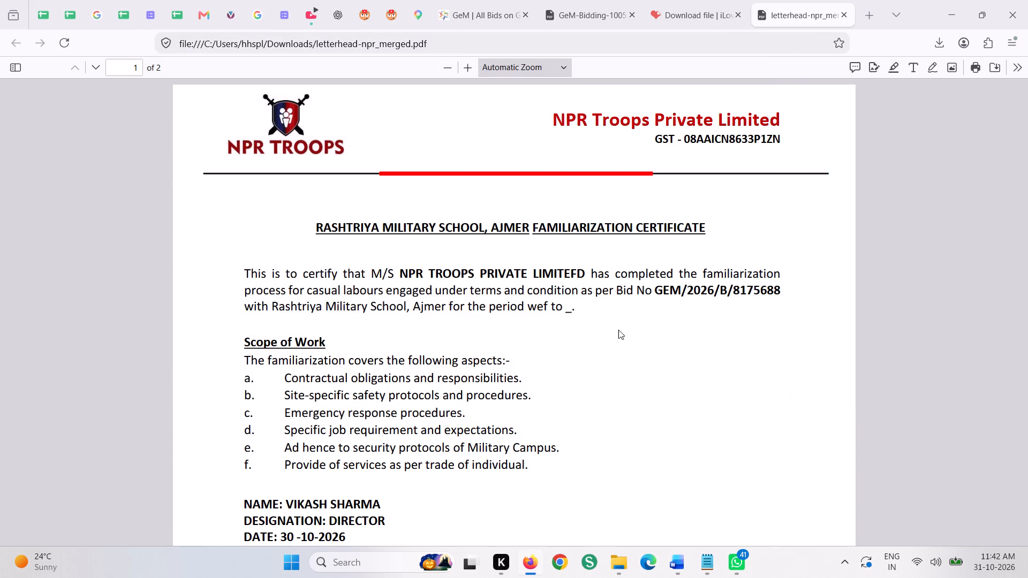
# Switch to File Explorer showing the GEM2026B8175688 folder.
pyautogui.click(620, 560)
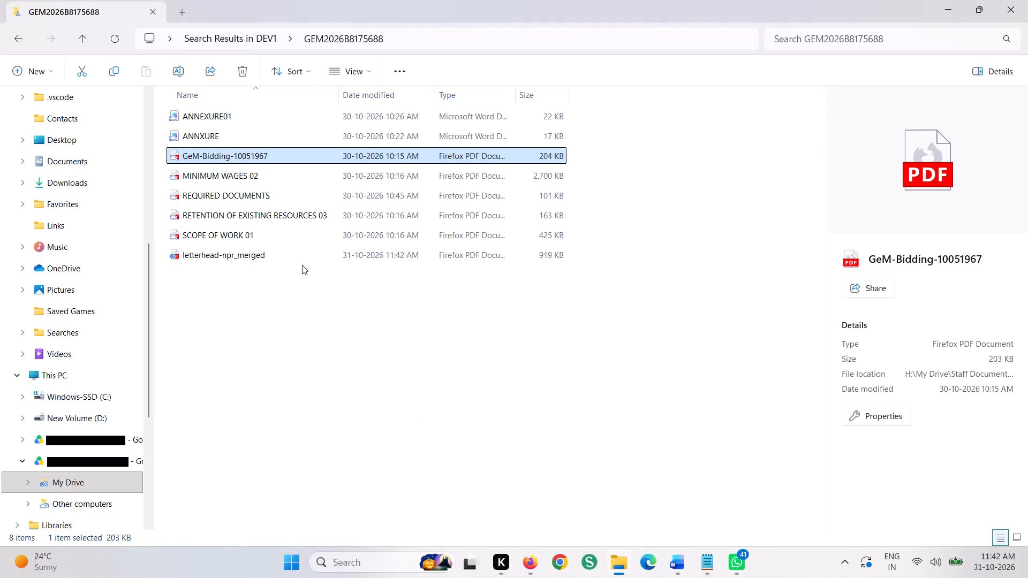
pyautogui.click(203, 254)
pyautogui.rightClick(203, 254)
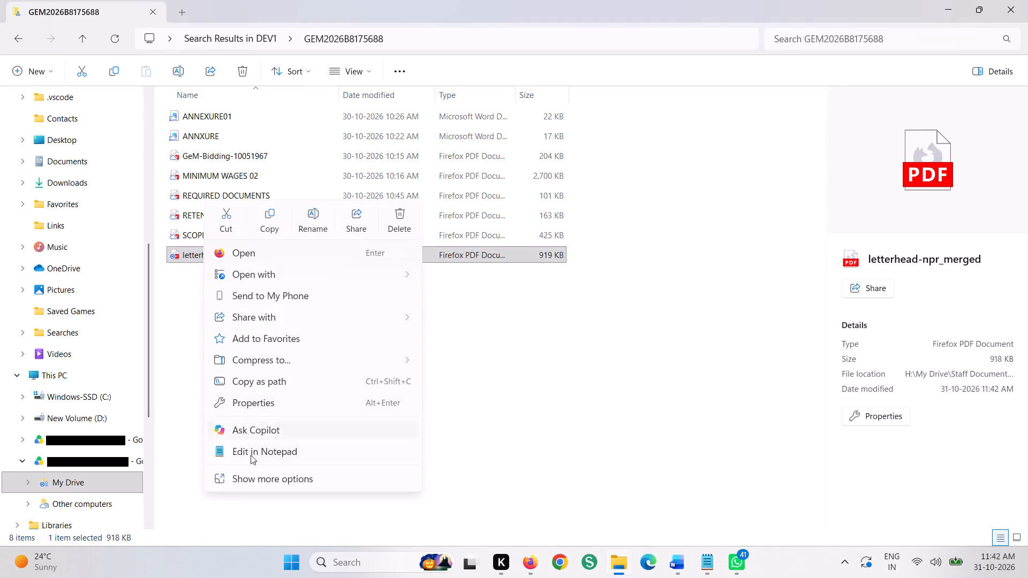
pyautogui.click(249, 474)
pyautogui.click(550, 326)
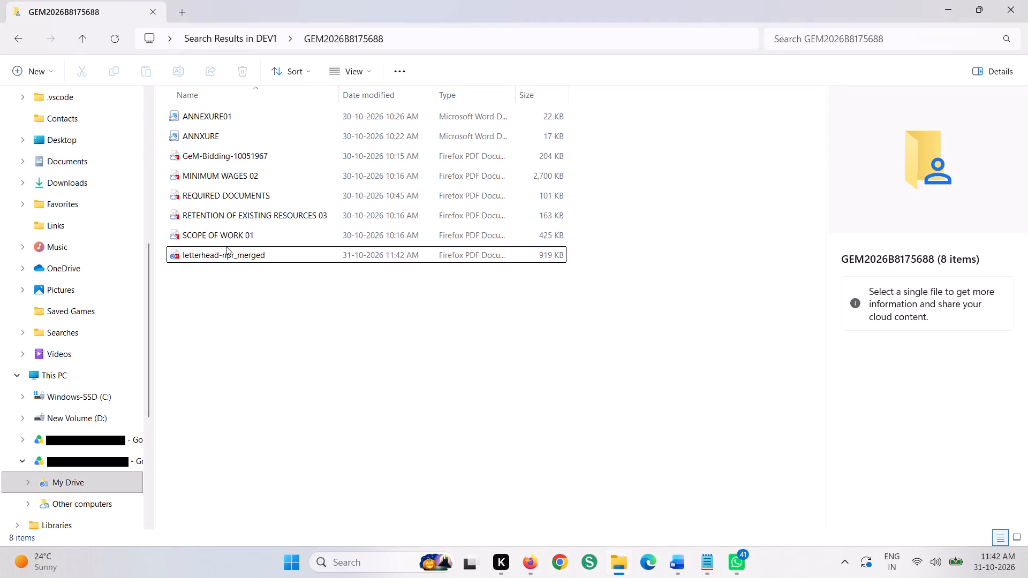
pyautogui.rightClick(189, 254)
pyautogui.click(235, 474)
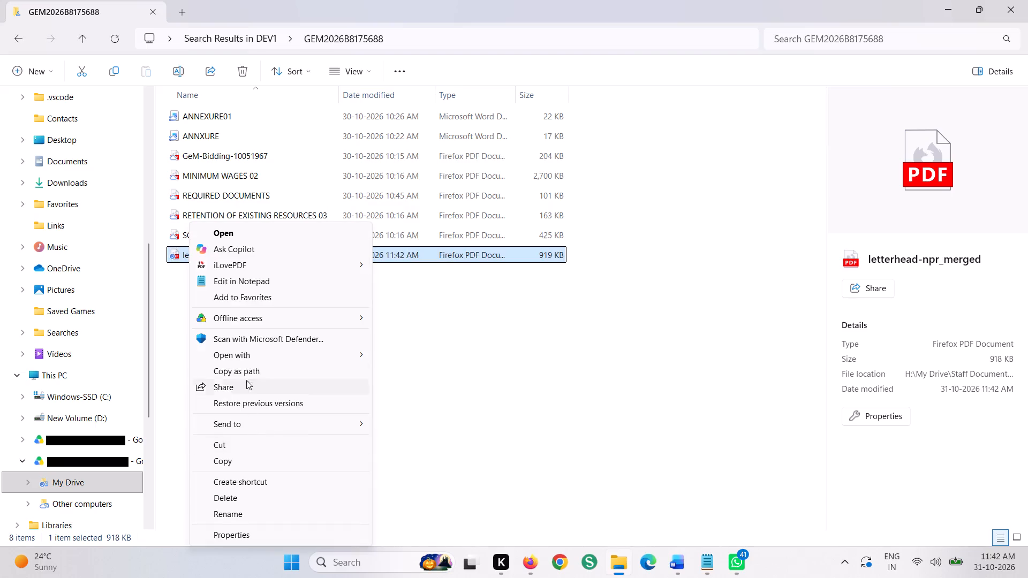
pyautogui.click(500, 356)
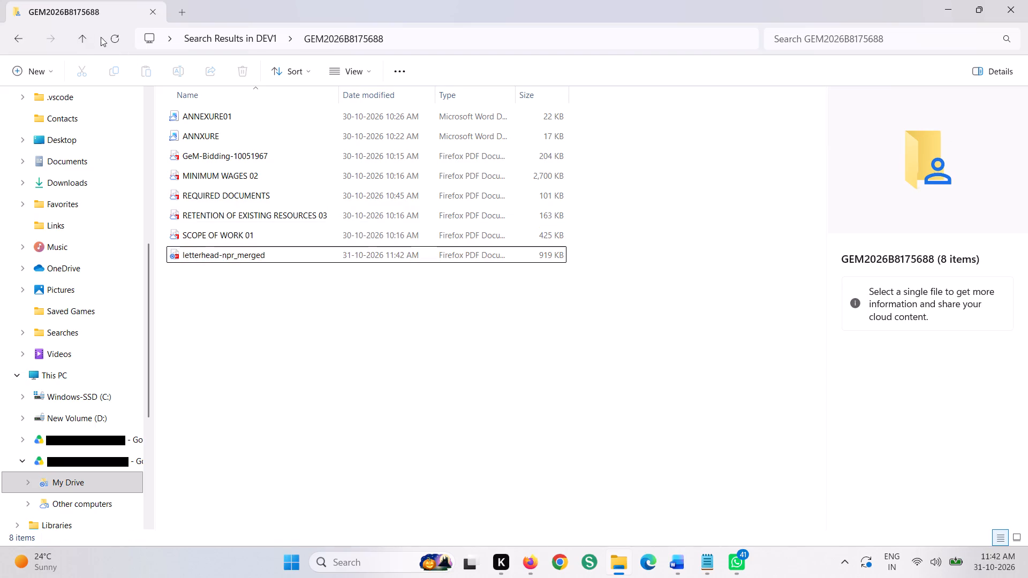
# Refresh the GEM2026B8175688 folder and copy the Google Drive link of letterhead-npr_merged.
pyautogui.click(108, 32)
pyautogui.click(110, 36)
pyautogui.scroll(2, 193, 170)
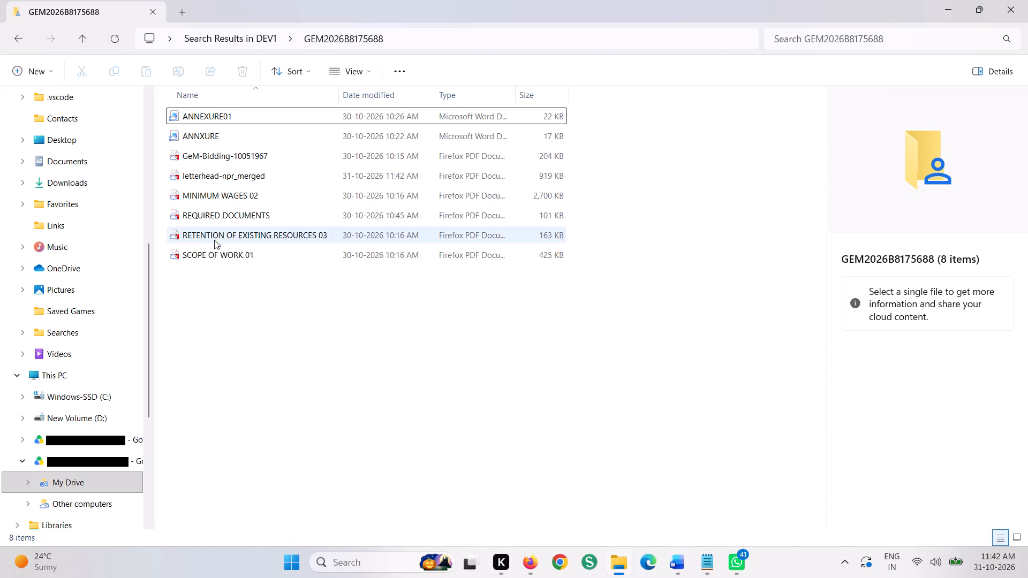
pyautogui.rightClick(205, 175)
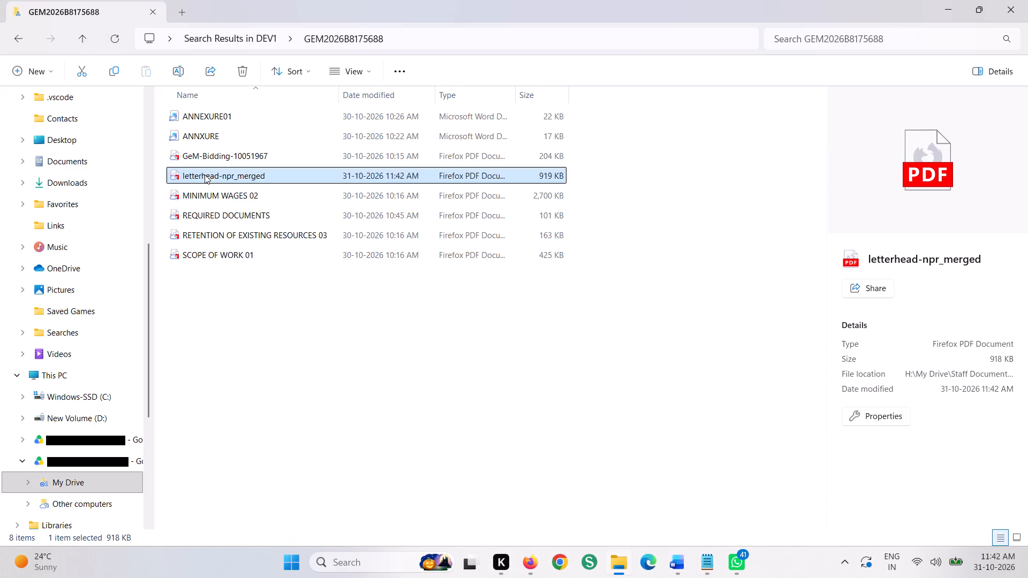
pyautogui.click(235, 451)
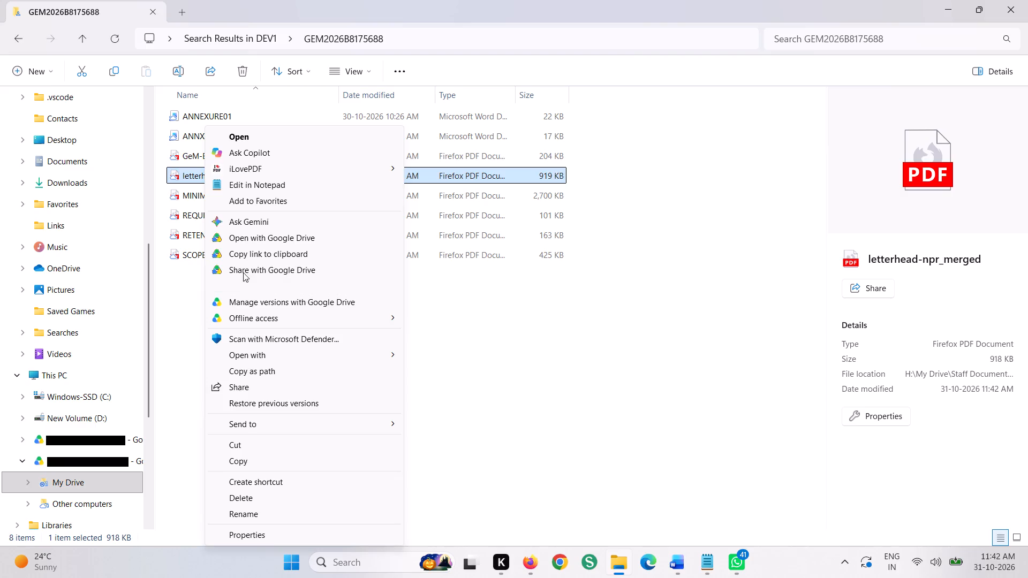
pyautogui.click(247, 255)
# In the Pre Bid Sheet in Firefox, paste the copied Drive link as the PRE BID DOC of the last GEM/2026/B/8175688 row.
pyautogui.click(524, 559)
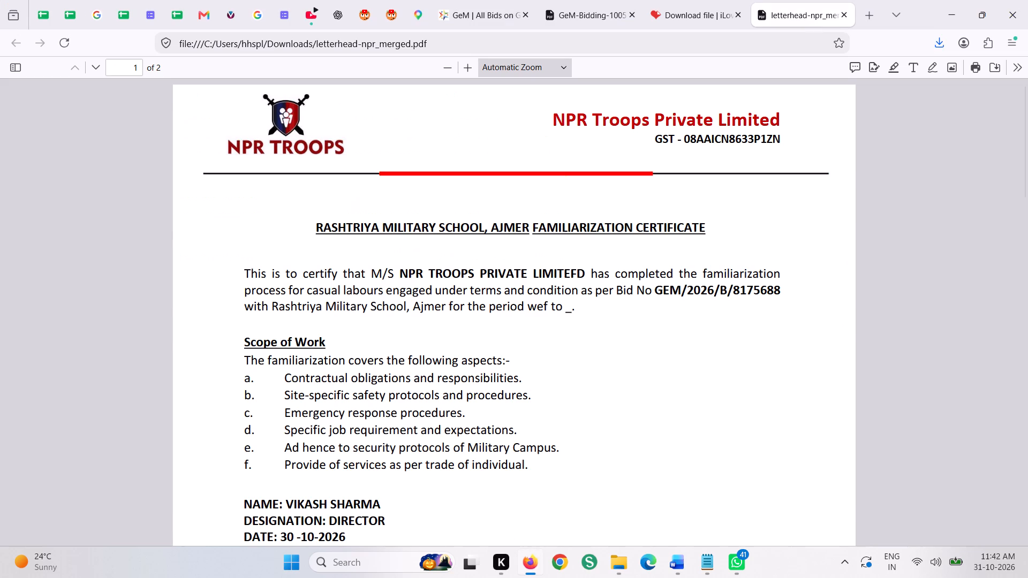
pyautogui.click(183, 12)
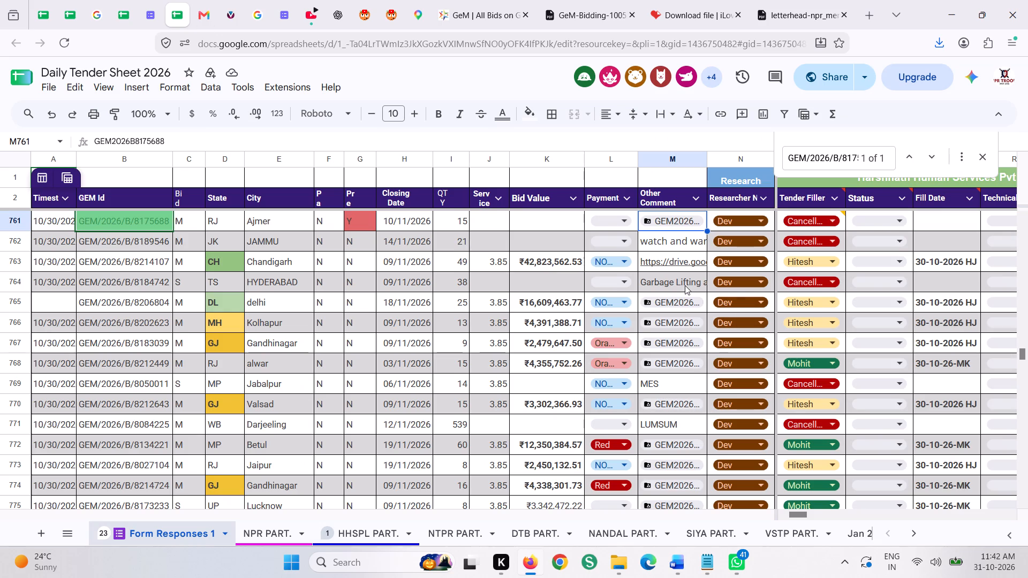
pyautogui.click(142, 13)
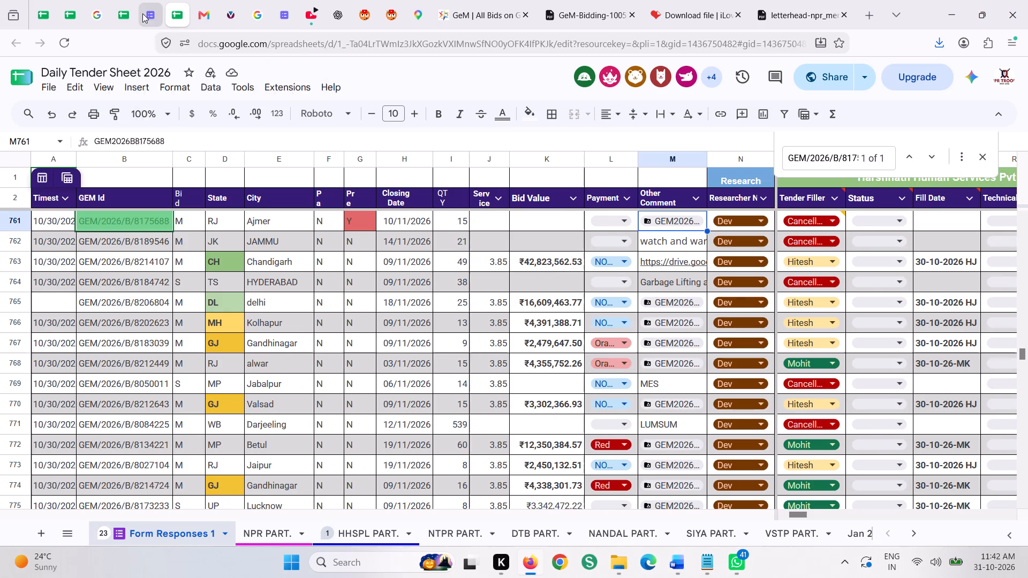
pyautogui.click(131, 12)
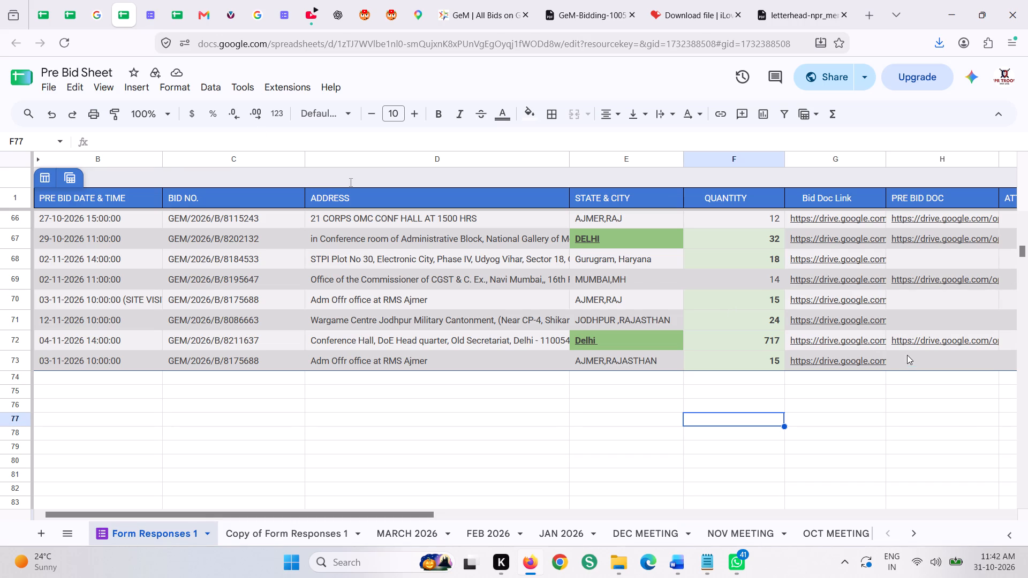
pyautogui.doubleClick(908, 360)
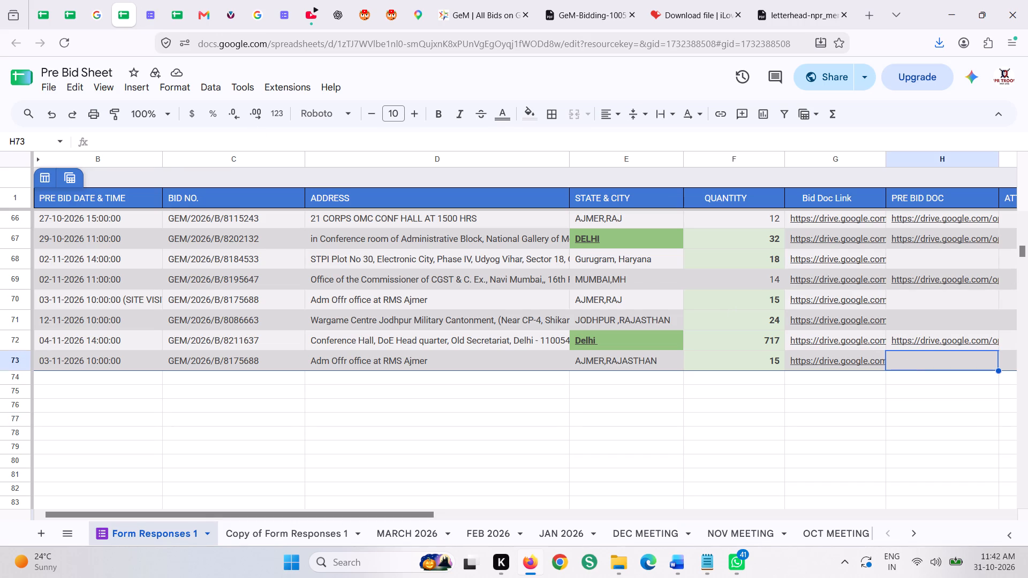
pyautogui.hotkey('ctrl', 'v')
pyautogui.click(764, 402)
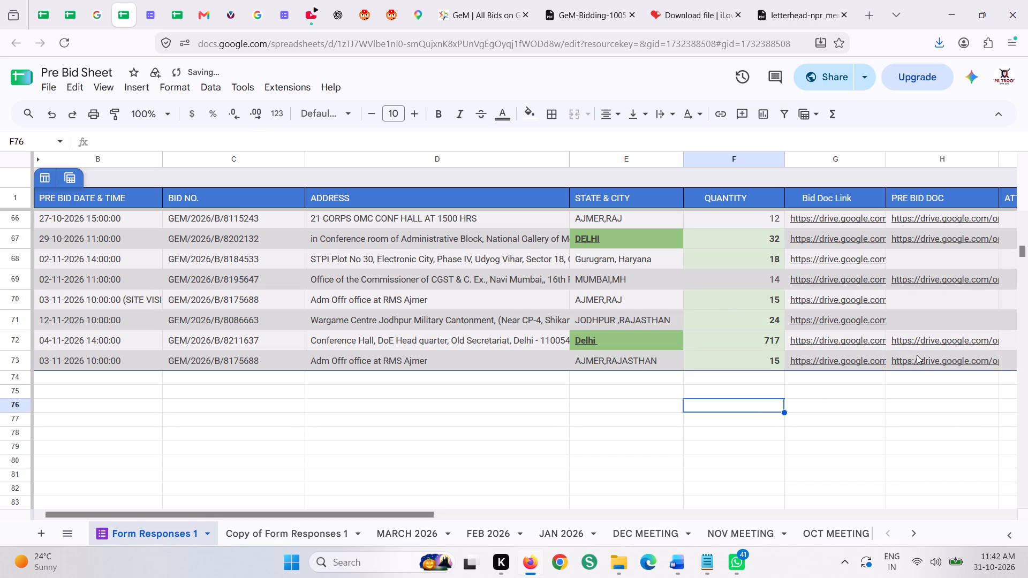
# Open the PRE BID DOC and Bid Doc Link documents of the last GEM/2026/B/8175688 row to check them, closing each one.
pyautogui.click(916, 358)
pyautogui.click(872, 388)
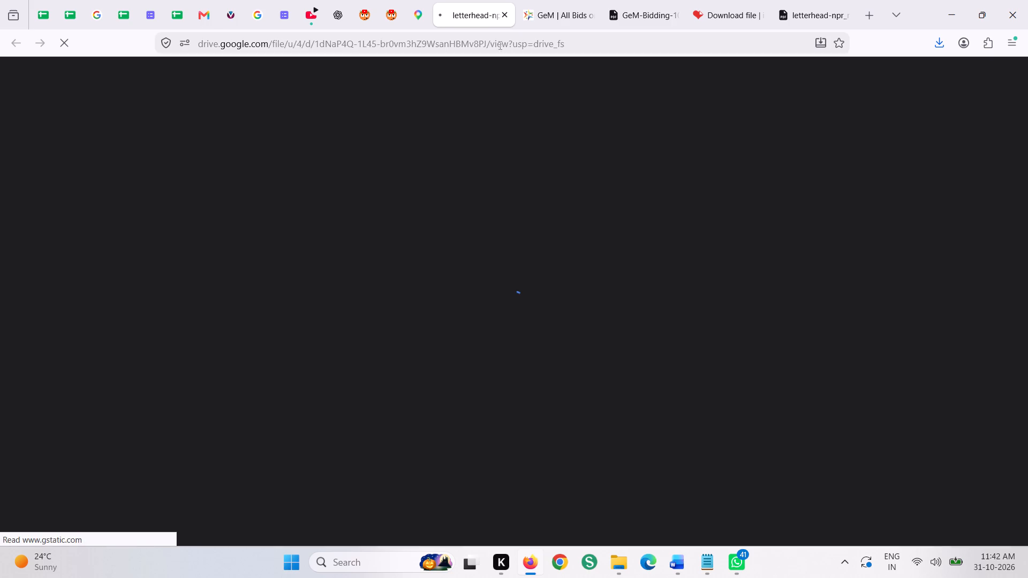
pyautogui.click(497, 0)
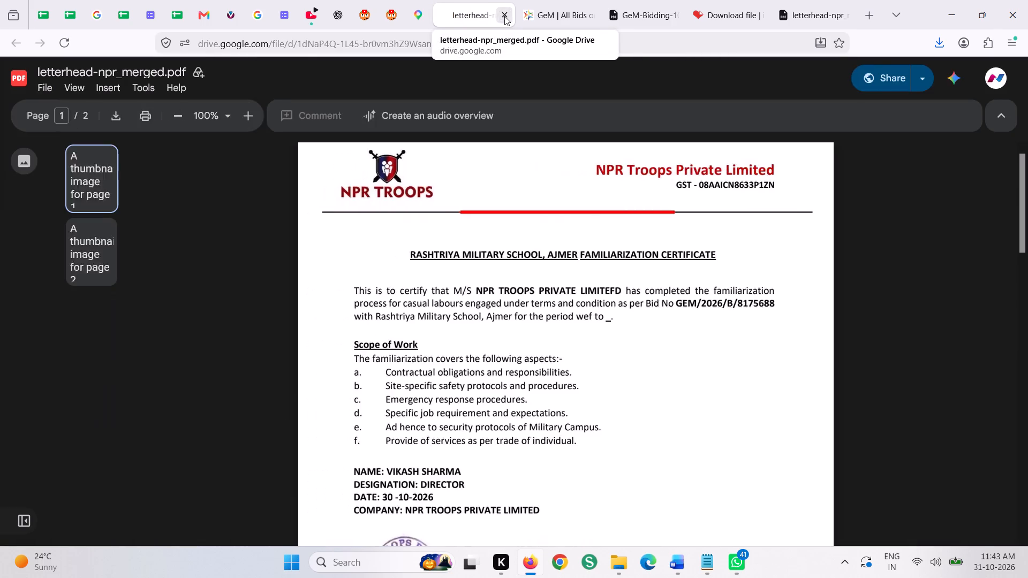
pyautogui.click(504, 16)
pyautogui.click(808, 361)
pyautogui.click(729, 393)
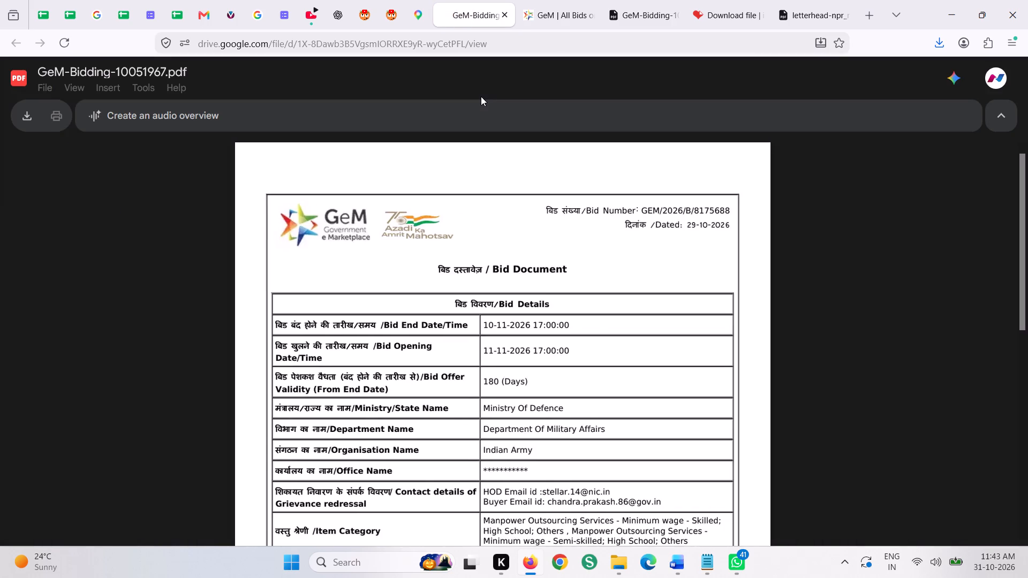
pyautogui.click(479, 0)
pyautogui.click(504, 18)
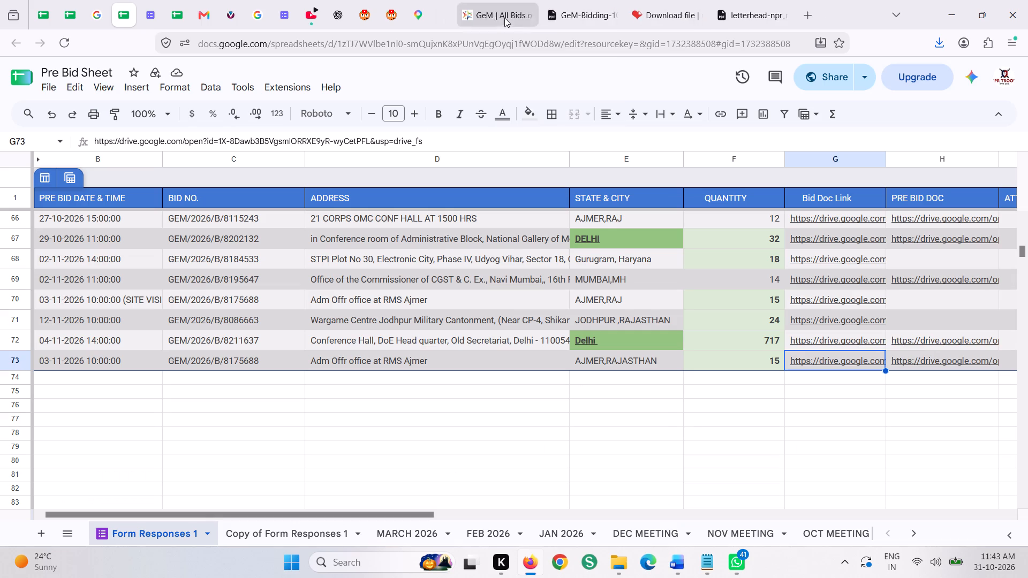
# Reopen the linked letterhead-npr_merged PDF from row 73, examine its pages and close it.
pyautogui.click(904, 356)
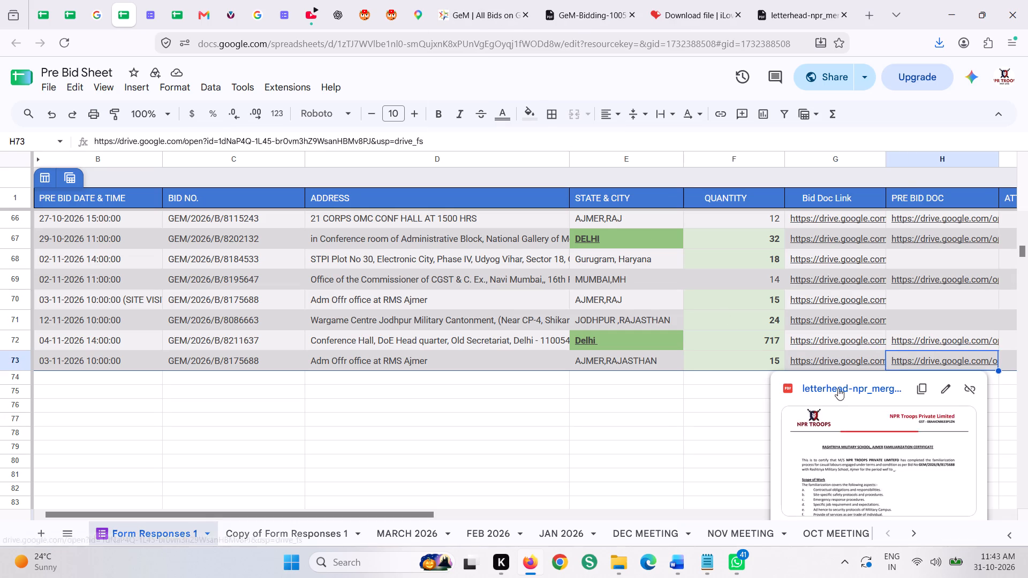
pyautogui.click(838, 388)
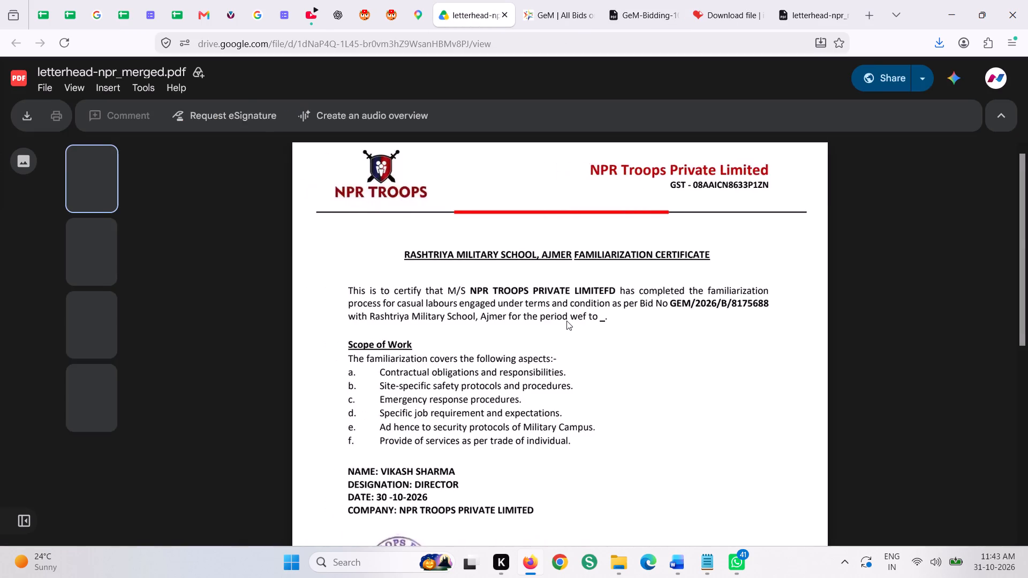
pyautogui.scroll(-1, 566, 321)
pyautogui.scroll(1, 566, 321)
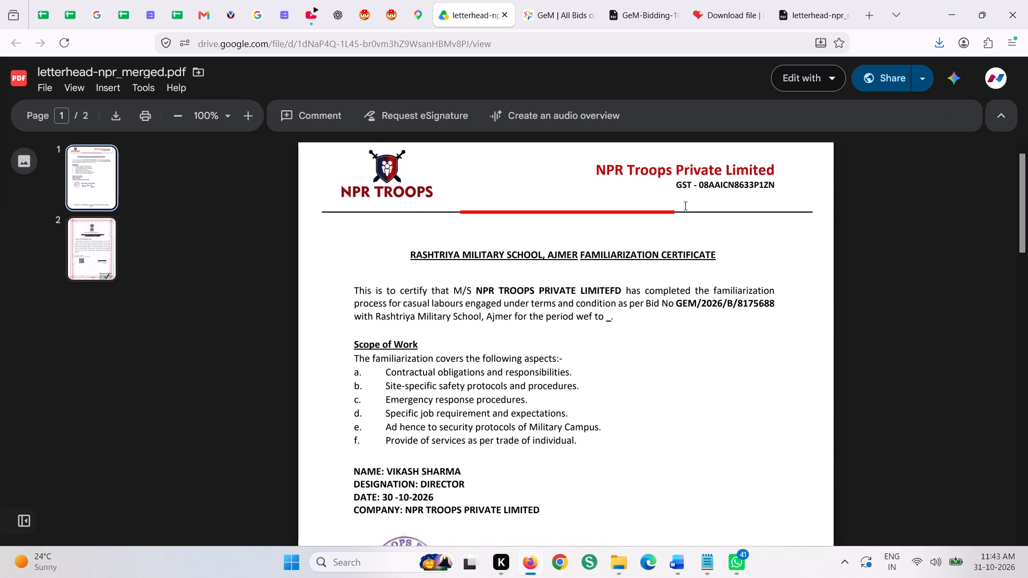
pyautogui.press('Escape')
pyautogui.click(481, 0)
pyautogui.click(502, 14)
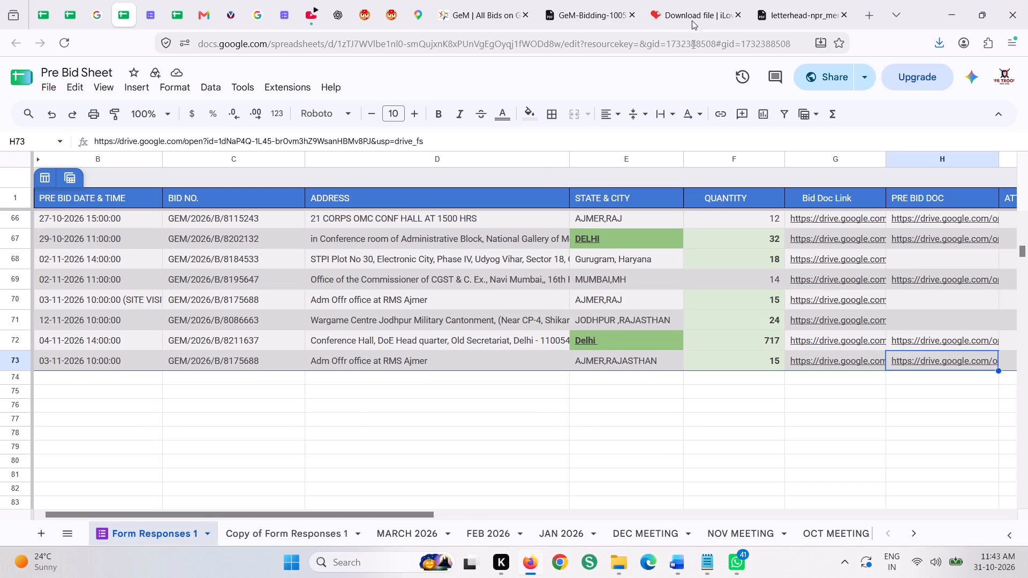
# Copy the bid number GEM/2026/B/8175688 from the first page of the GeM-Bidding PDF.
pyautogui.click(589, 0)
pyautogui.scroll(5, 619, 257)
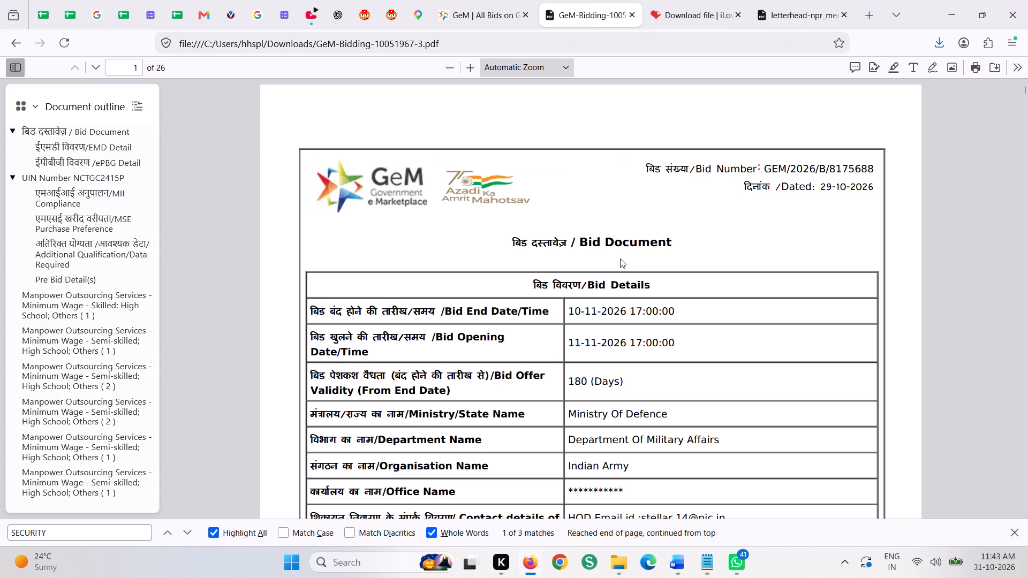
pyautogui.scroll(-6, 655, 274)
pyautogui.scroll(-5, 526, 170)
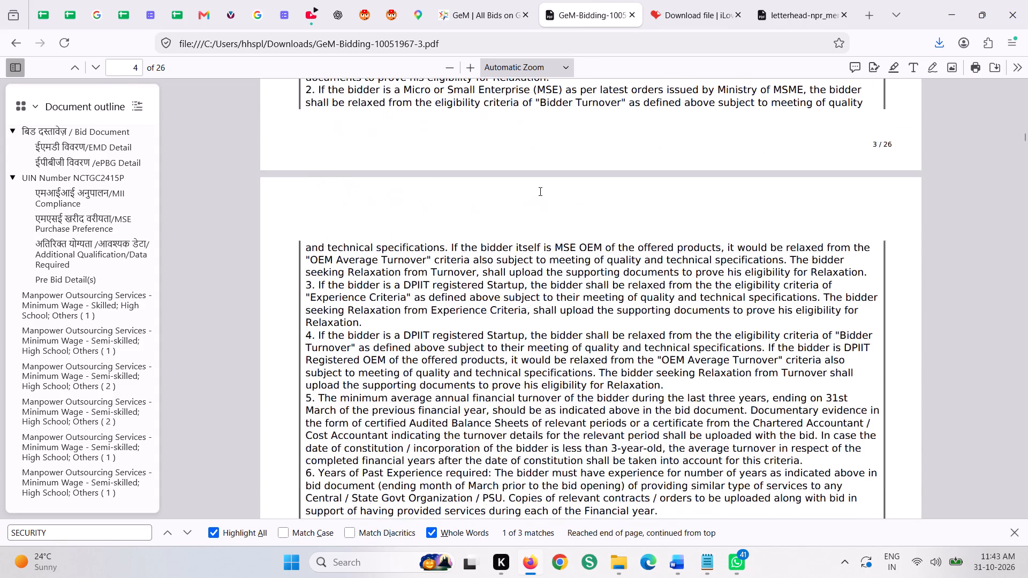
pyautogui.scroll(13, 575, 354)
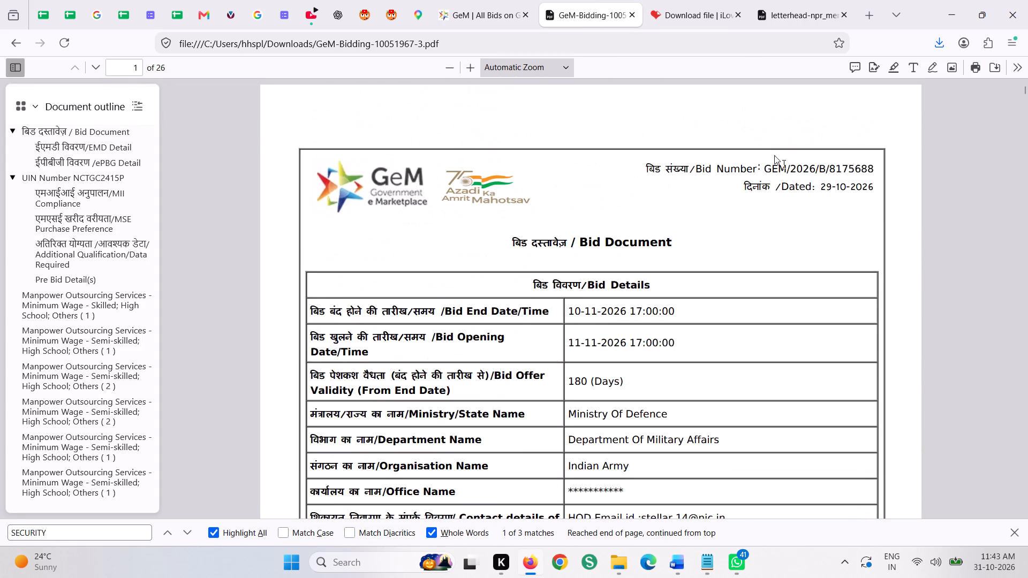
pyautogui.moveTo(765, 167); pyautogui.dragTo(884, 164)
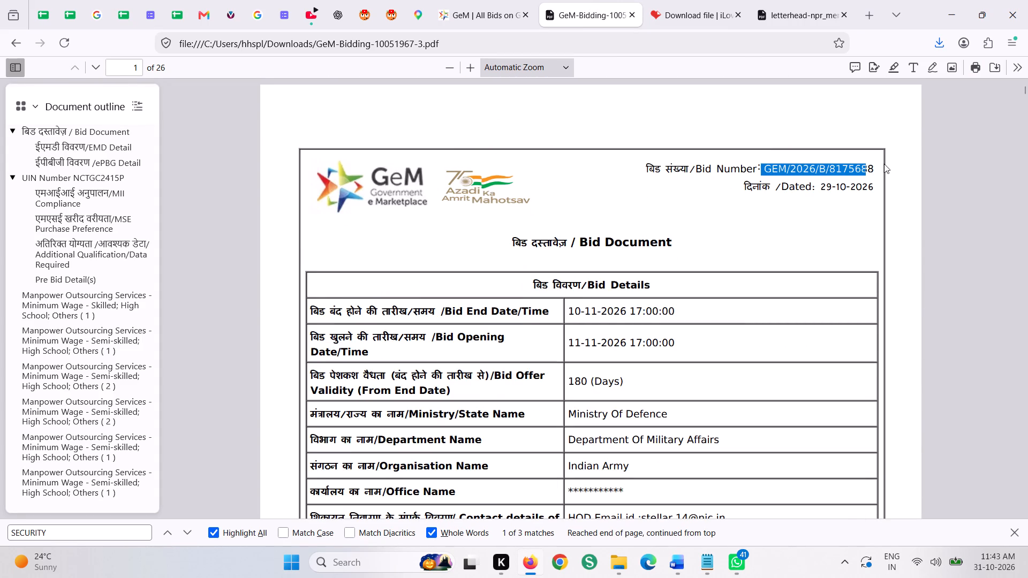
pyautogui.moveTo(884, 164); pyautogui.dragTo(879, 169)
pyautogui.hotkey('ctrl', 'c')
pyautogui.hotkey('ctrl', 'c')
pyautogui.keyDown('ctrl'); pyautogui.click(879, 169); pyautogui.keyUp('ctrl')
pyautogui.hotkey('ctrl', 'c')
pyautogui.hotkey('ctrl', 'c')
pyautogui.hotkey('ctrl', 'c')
# In the Notepad notes, replace the HHSPL heading above the document links with "NPR (PSARA) SITE VISIT) DATE-".
pyautogui.click(702, 564)
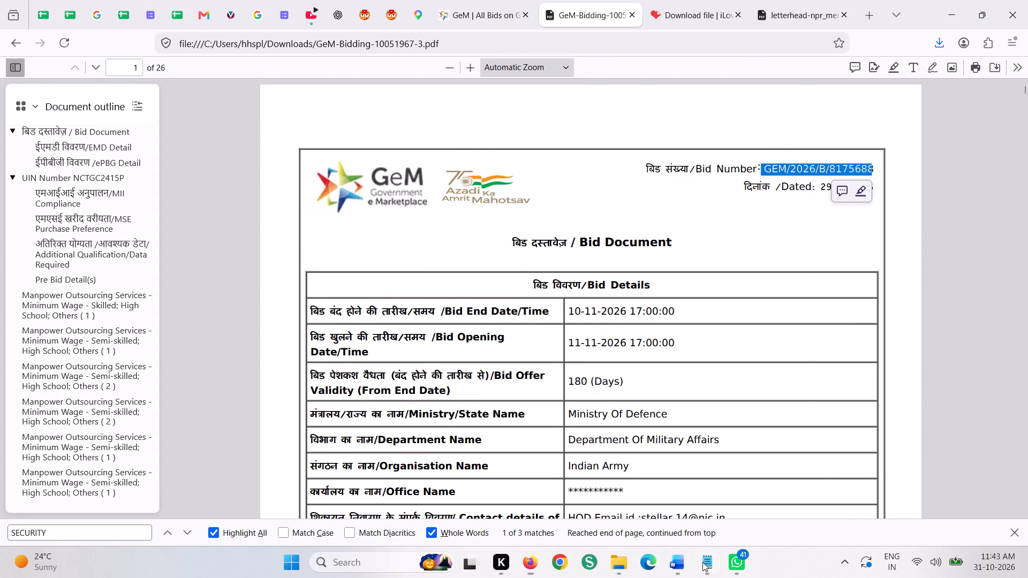
pyautogui.scroll(-5, 335, 393)
pyautogui.click(260, 402)
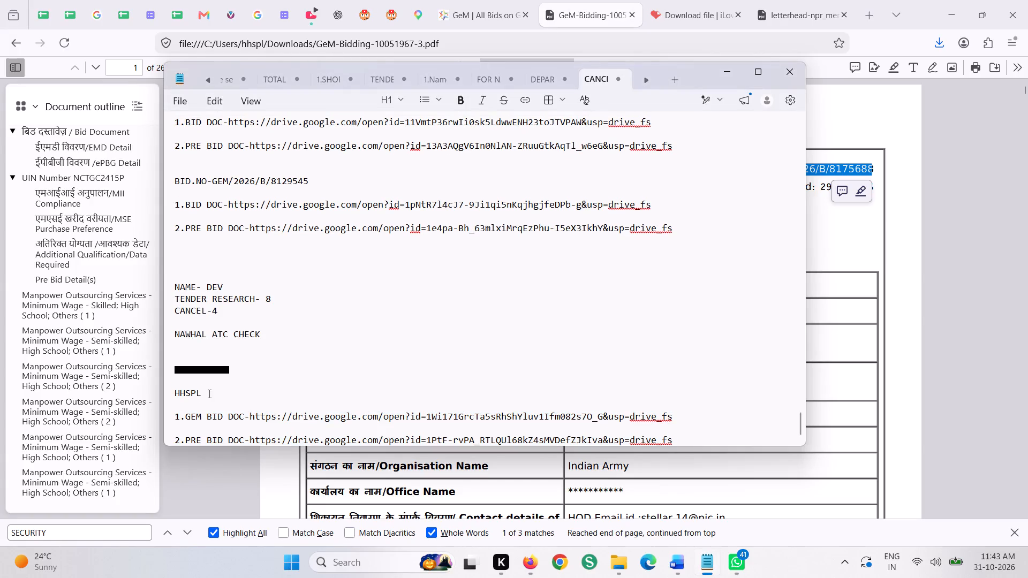
pyautogui.moveTo(208, 393); pyautogui.dragTo(149, 393)
pyautogui.write('NPRE')
pyautogui.press('BackSpace')
pyautogui.press('space')
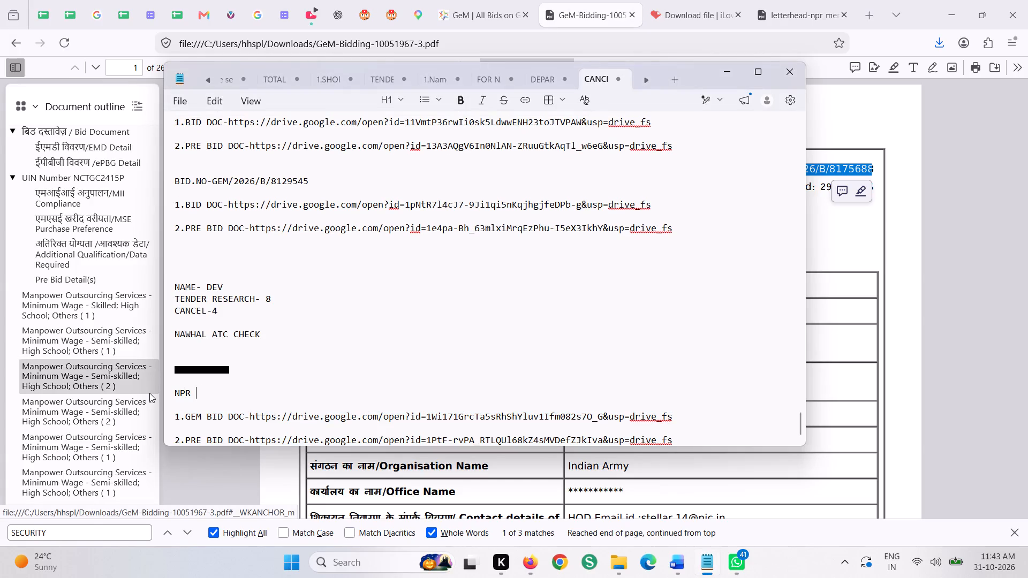
pyautogui.write('(-')
pyautogui.press('BackSpace')
pyautogui.write('PSAERA')
pyautogui.press('BackSpace')
pyautogui.press('BackSpace')
pyautogui.press('BackSpace')
pyautogui.write('RA')
pyautogui.hotkey('shift', ')')
pyautogui.press('space')
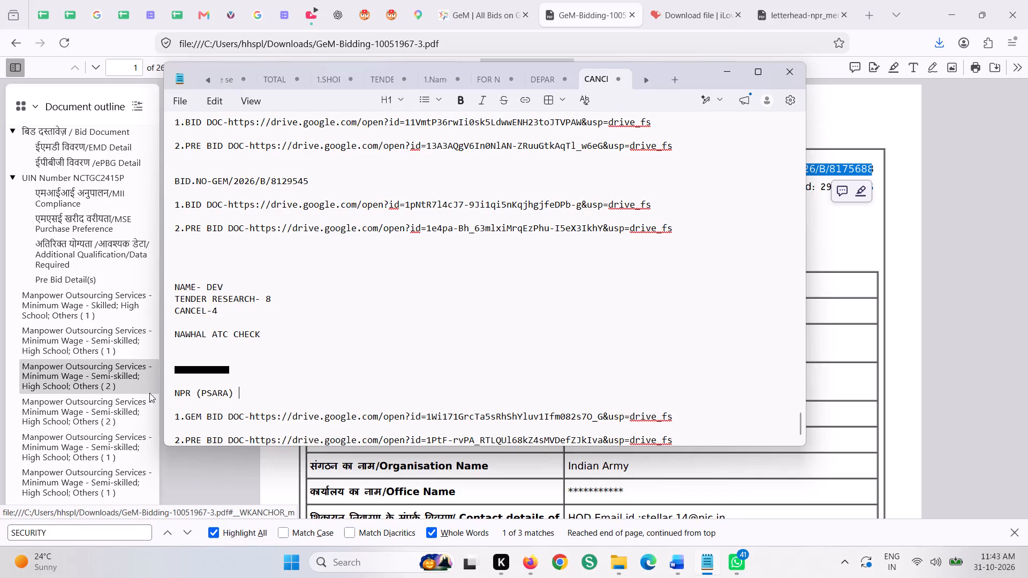
pyautogui.write('SITE VISI')
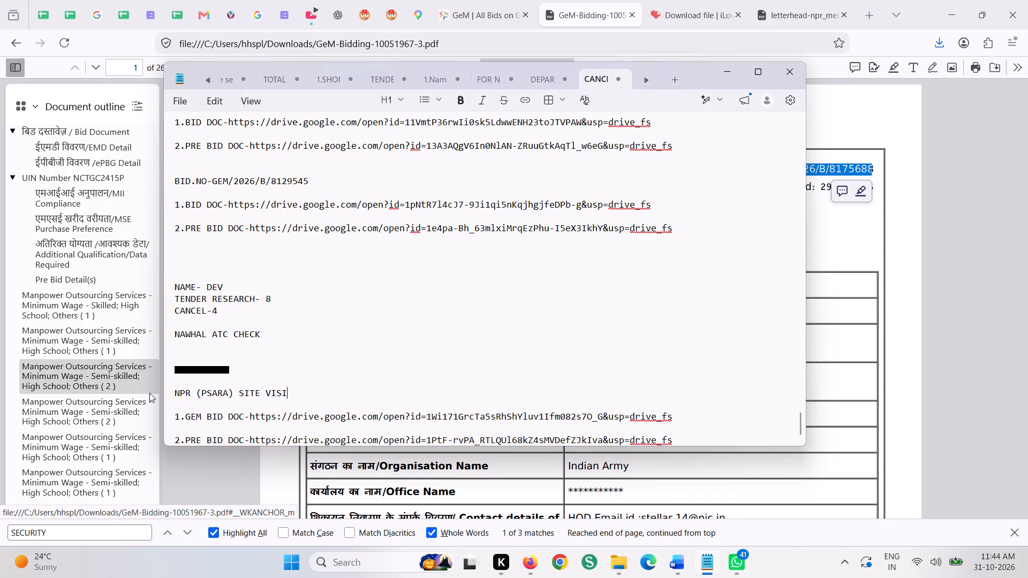
pyautogui.write('T')
pyautogui.press('space')
pyautogui.press('BackSpace')
pyautogui.write(') DATE-')
pyautogui.hotkey('alt', 'Tab')
pyautogui.scroll(-3, 306, 344)
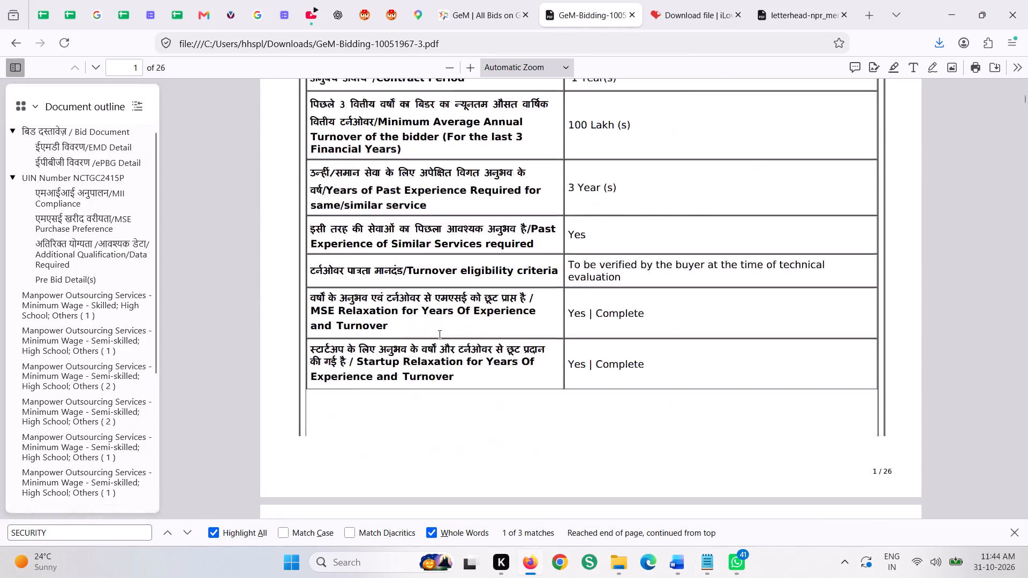
pyautogui.scroll(-2, 434, 332)
pyautogui.scroll(-2, 502, 318)
pyautogui.scroll(-4, 448, 334)
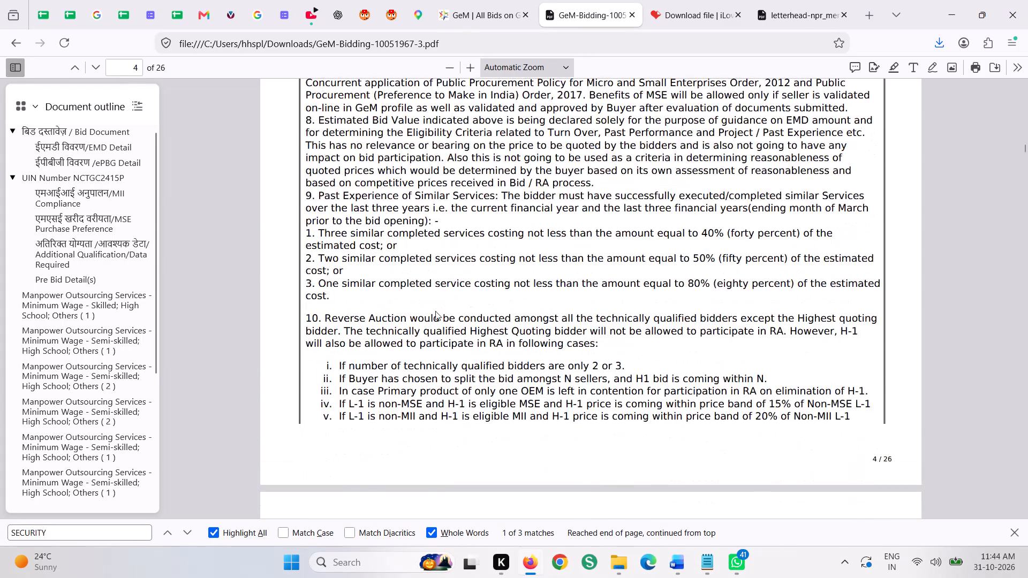
pyautogui.scroll(-2, 429, 318)
pyautogui.tripleClick(353, 253)
pyautogui.hotkey('ctrl', 'c')
pyautogui.hotkey('ctrl', 'c')
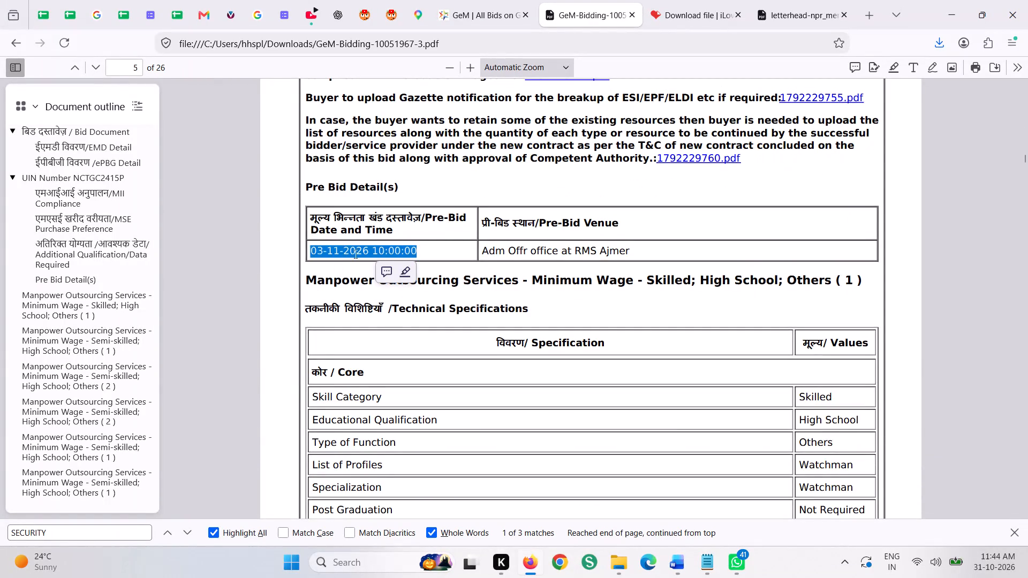
pyautogui.hotkey('ctrl', 'Tab')
pyautogui.hotkey('ctrl', 'Tab')
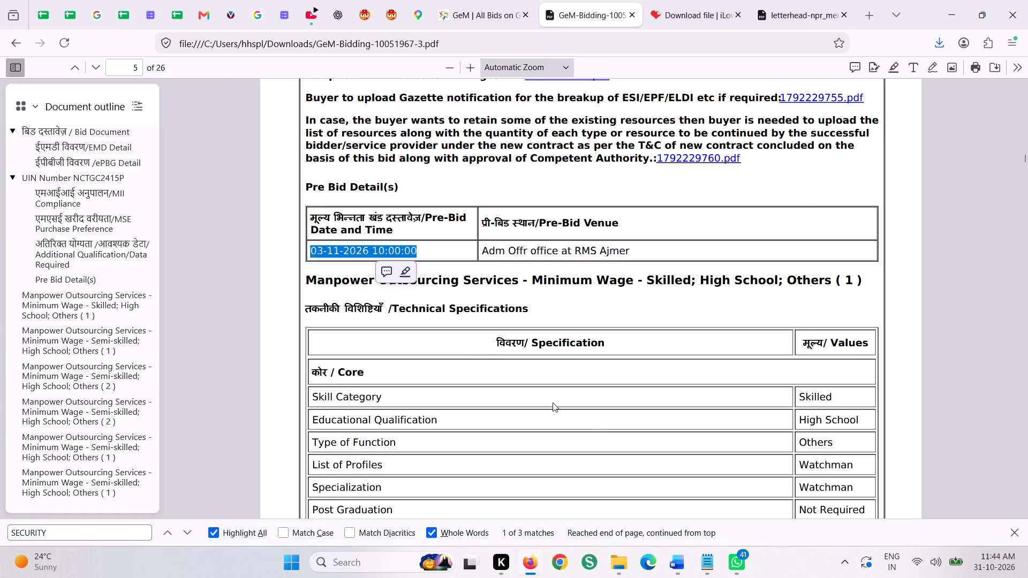
pyautogui.hotkey('alt', 'Tab')
pyautogui.hotkey('alt', 'Tab')
pyautogui.hotkey('alt', 'Tab')
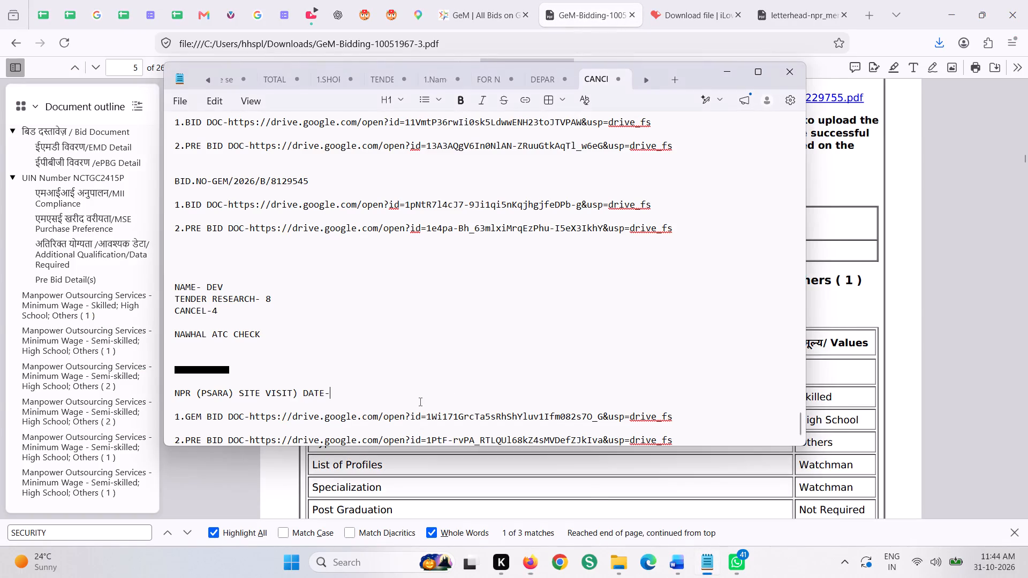
pyautogui.hotkey('ctrl', 'v')
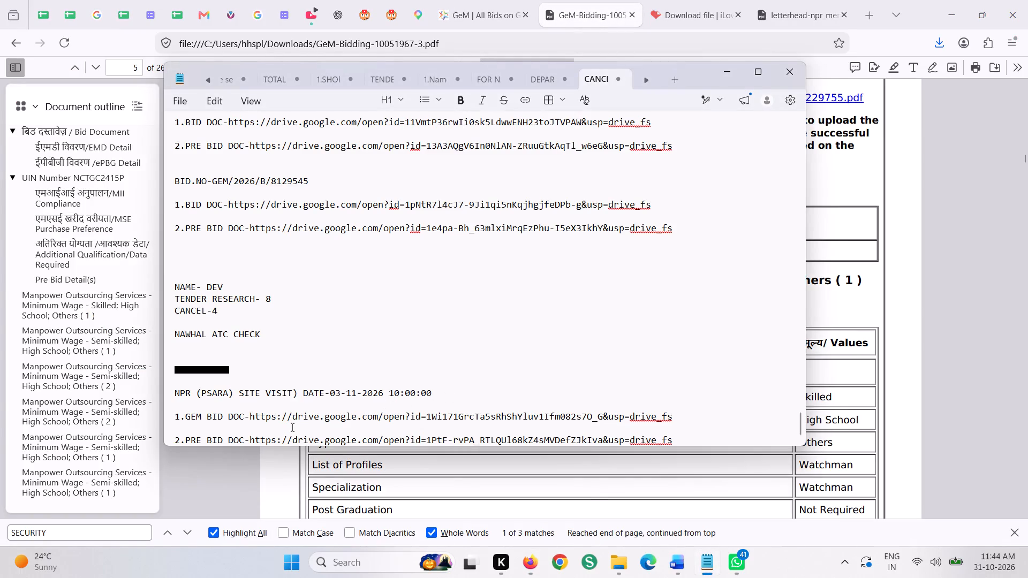
# In the Notepad site-visit note, delete the old GEM bid link and the whole PRE BID DOC line, leaving "1.GEM BID DOC-".
pyautogui.moveTo(282, 419); pyautogui.dragTo(686, 460)
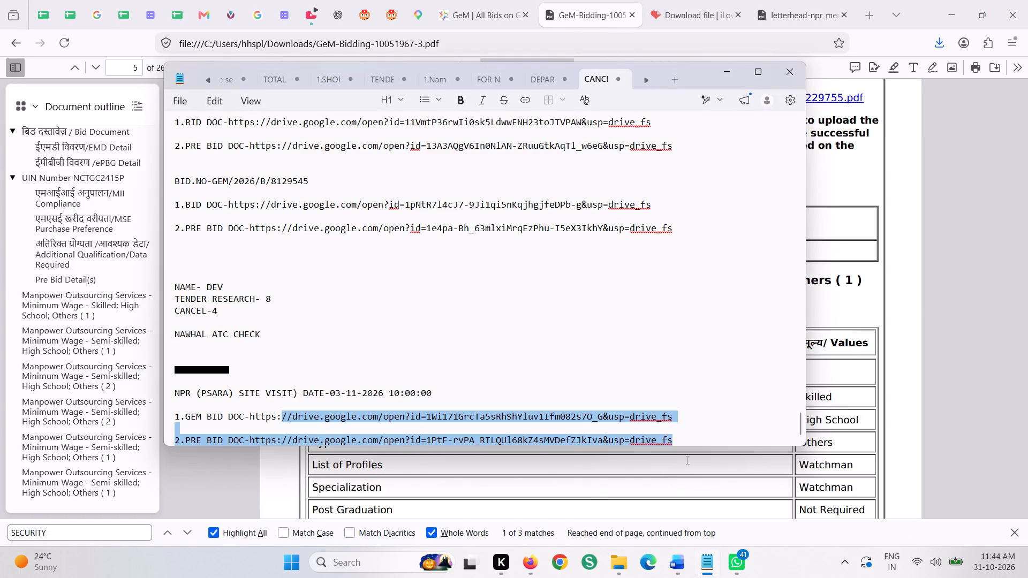
pyautogui.moveTo(686, 460); pyautogui.dragTo(687, 460)
pyautogui.press('BackSpace')
pyautogui.hotkey('alt', 'Tab')
pyautogui.hotkey('alt', 'Tab')
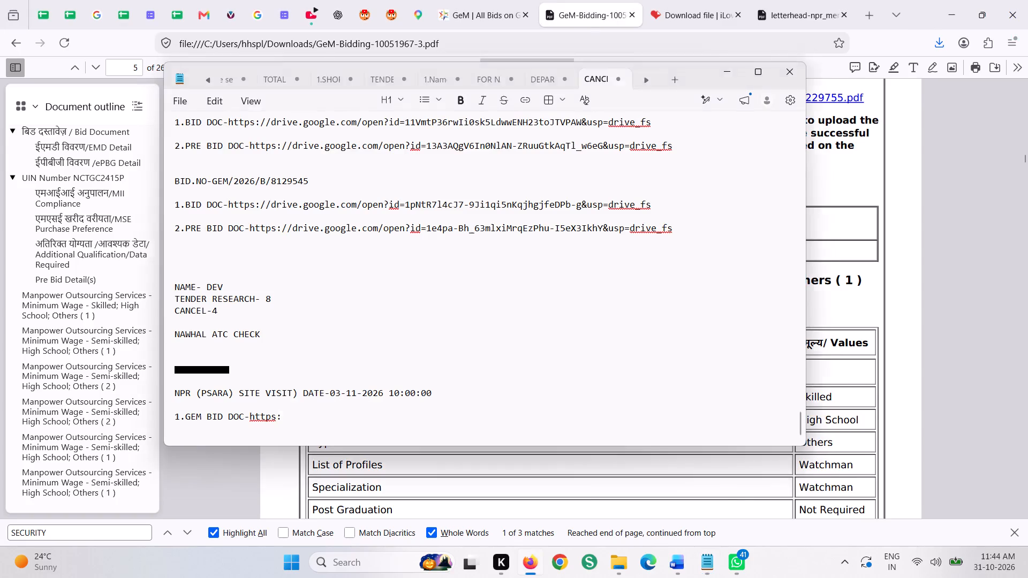
pyautogui.press('BackSpace')
pyautogui.press('BackSpace')
pyautogui.press('BackSpace')
pyautogui.press('BackSpace')
pyautogui.press('BackSpace')
pyautogui.press('BackSpace')
# Copy the Bid Doc Link of bid GEM/2026/B/8175688 from row 73 of the Pre Bid Sheet.
pyautogui.hotkey('alt', 'Tab')
pyautogui.scroll(1, 645, 303)
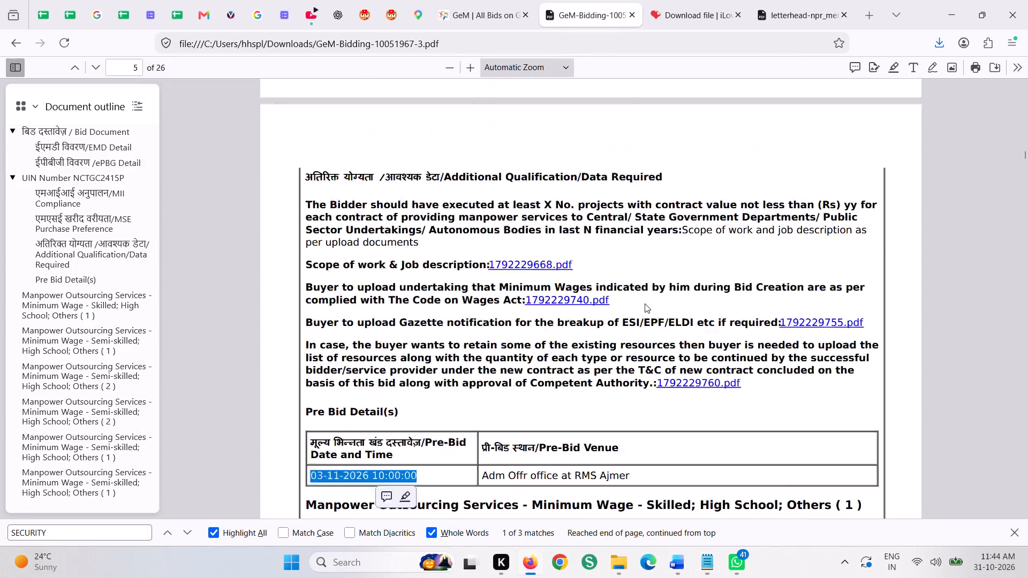
pyautogui.click(181, 17)
pyautogui.scroll(-1, 413, 392)
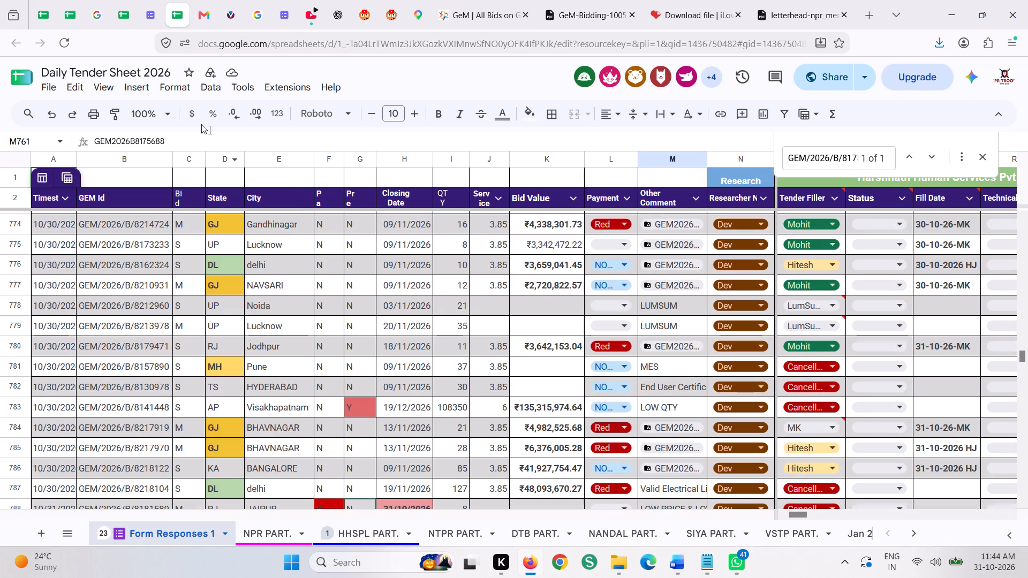
pyautogui.click(130, 26)
pyautogui.click(397, 361)
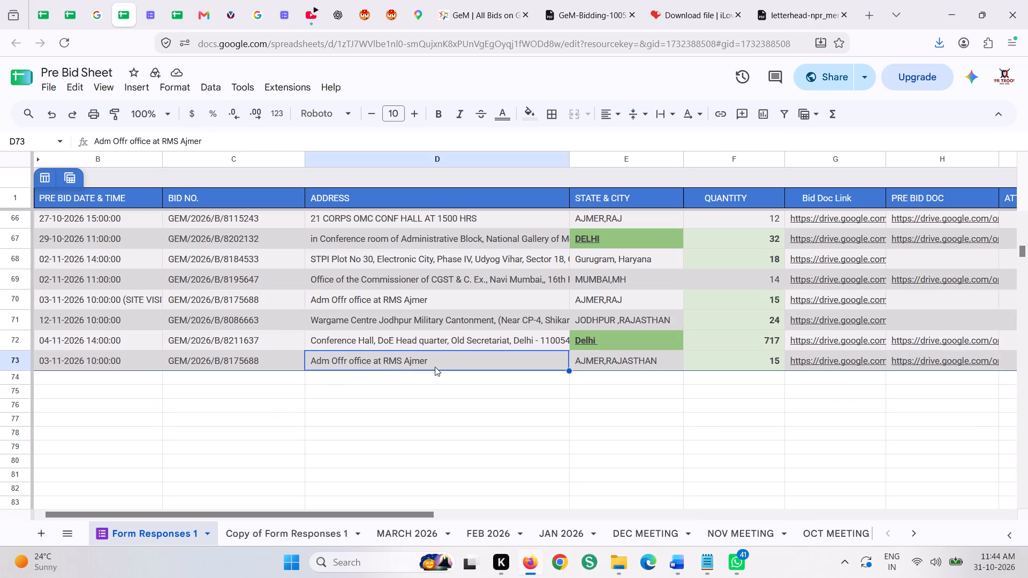
pyautogui.click(812, 361)
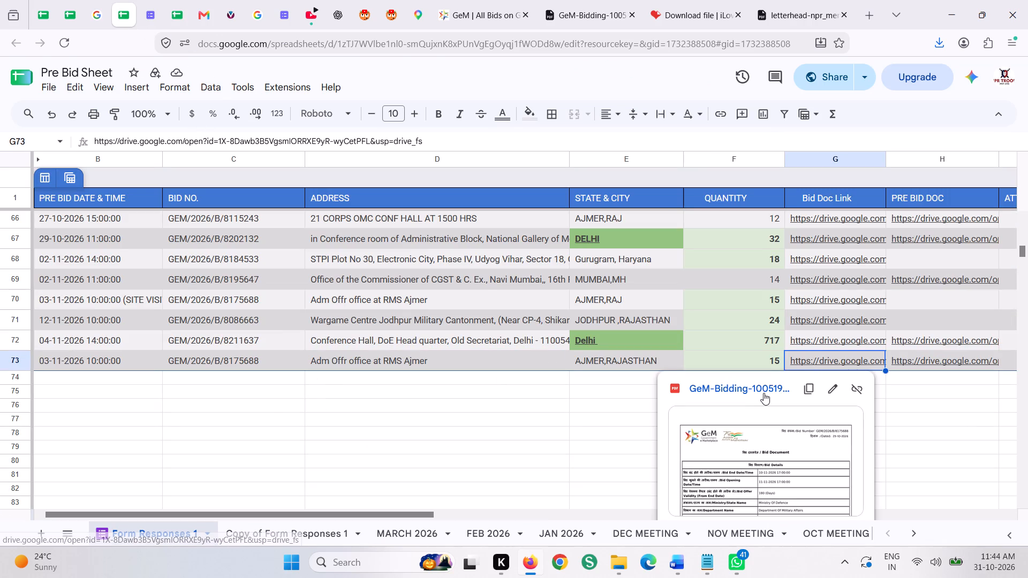
pyautogui.click(606, 431)
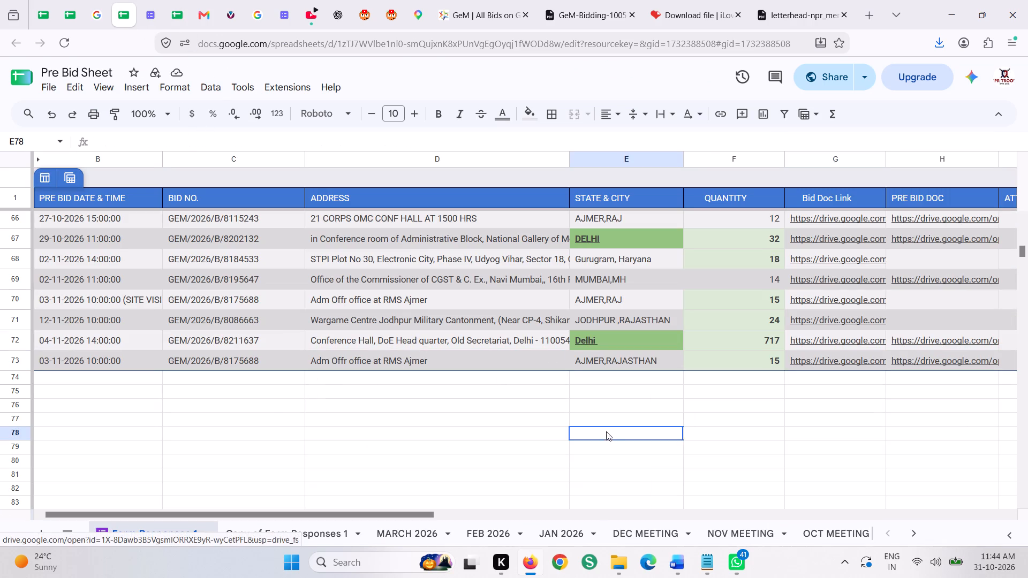
pyautogui.click(810, 357)
pyautogui.hotkey('ctrl', 'c')
pyautogui.hotkey('ctrl', 'c')
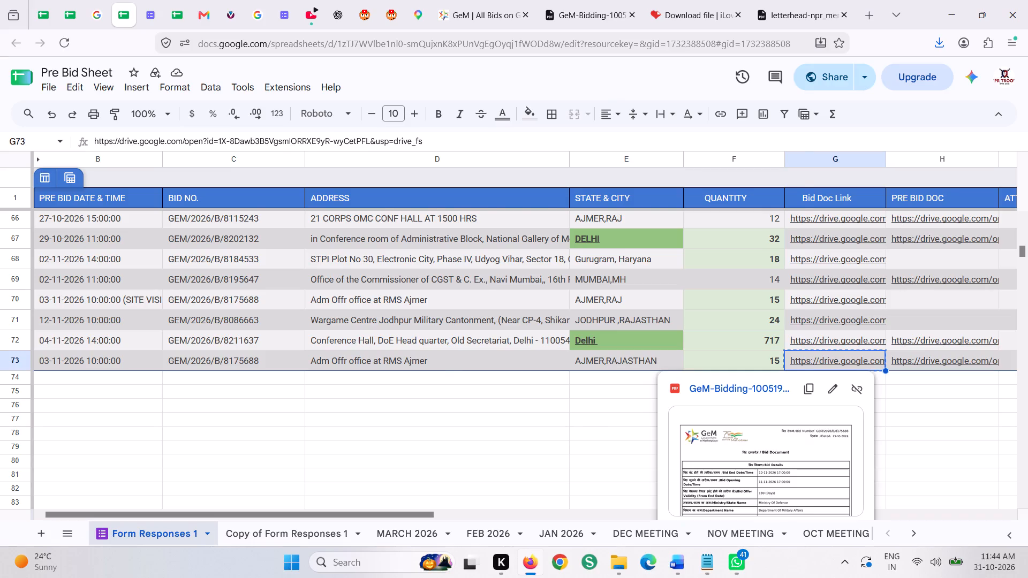
# In the Notepad site-visit note, paste the copied Bid Doc Link after "1.GEM BID DOC-" and start a new line.
pyautogui.hotkey('alt', 'Tab')
pyautogui.hotkey('ctrl', 'v')
pyautogui.press('Return')
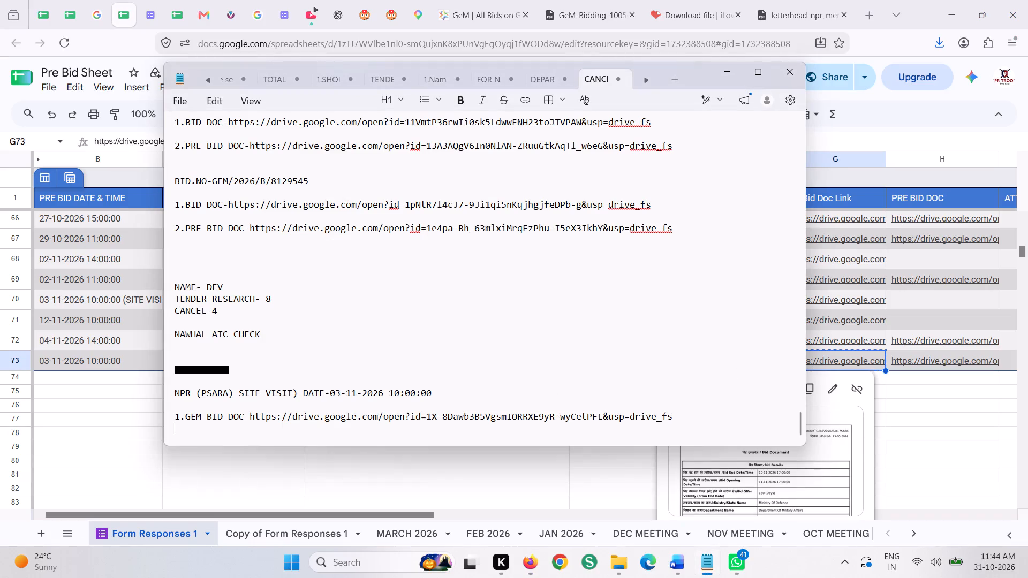
# Add a "2.PRE BID DOC-" line below the GEM bid link in the Notepad note, copying the label from the Pre Bid Sheet's column header.
pyautogui.keyDown('alt'); pyautogui.scroll(3, 380, 413); pyautogui.keyUp('alt')
pyautogui.hotkey('alt', 'Tab')
pyautogui.click(914, 194)
pyautogui.hotkey('ctrl', 'c')
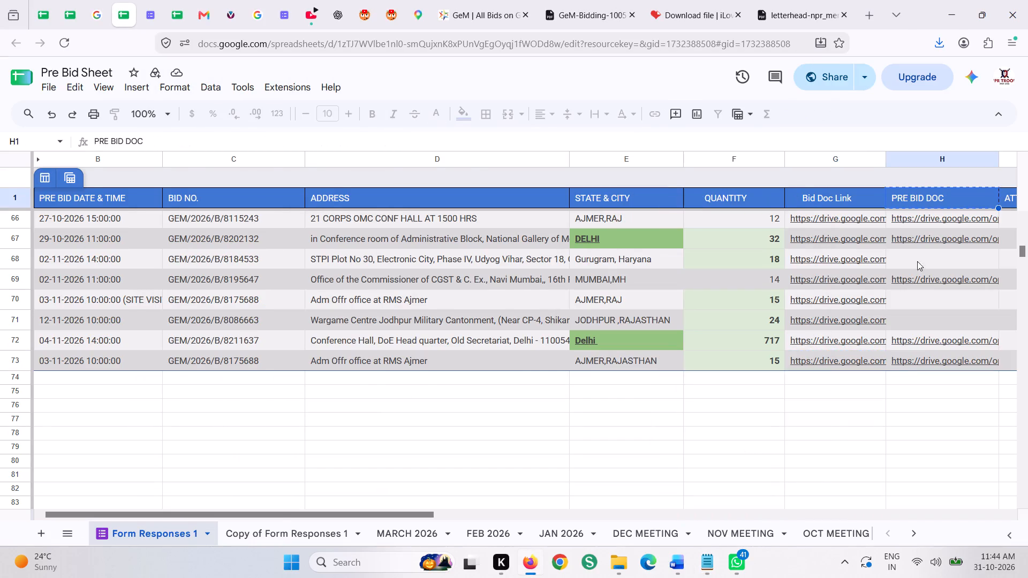
pyautogui.hotkey('alt', 'Tab')
pyautogui.scroll(-9, 647, 391)
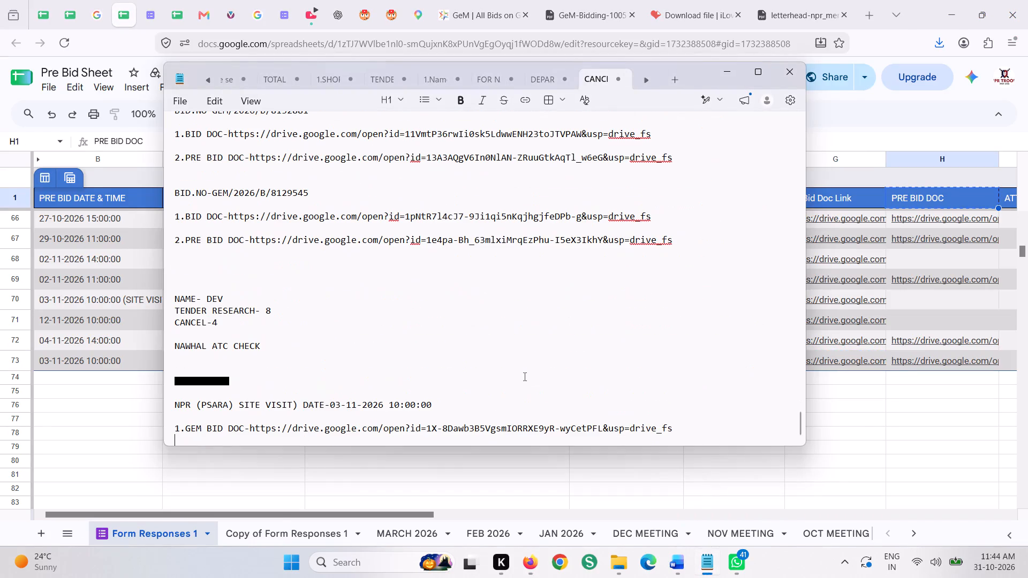
pyautogui.scroll(-2, 524, 376)
pyautogui.press('Return')
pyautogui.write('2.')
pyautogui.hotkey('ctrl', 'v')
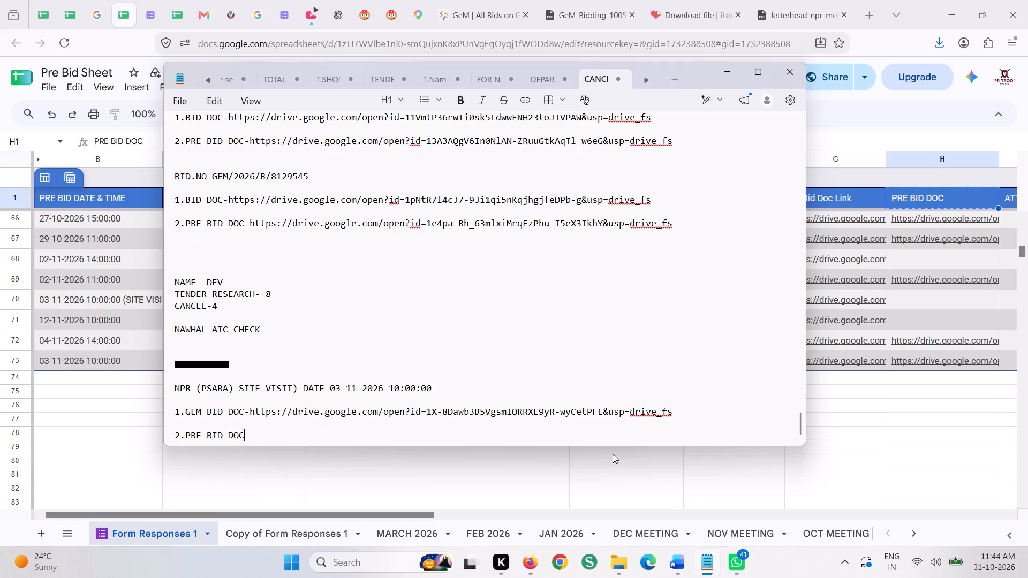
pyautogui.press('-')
# Copy the PRE BID DOC link of bid GEM/2026/B/8175688 from row 73 of the Pre Bid Sheet into the note after "2.PRE BID DOC-".
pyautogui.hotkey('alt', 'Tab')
pyautogui.click(923, 363)
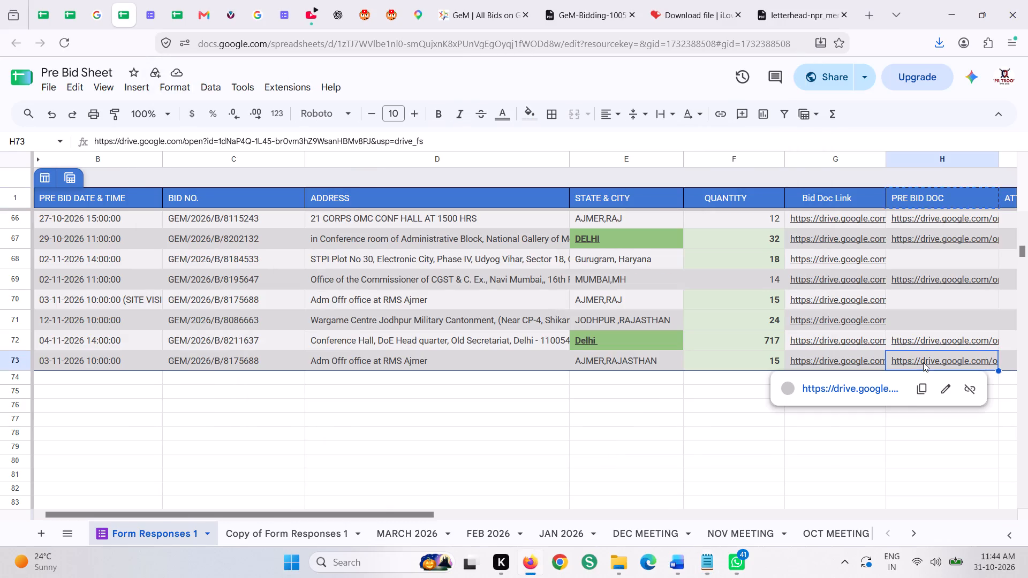
pyautogui.hotkey('ctrl', 'c')
pyautogui.hotkey('ctrl', 'c')
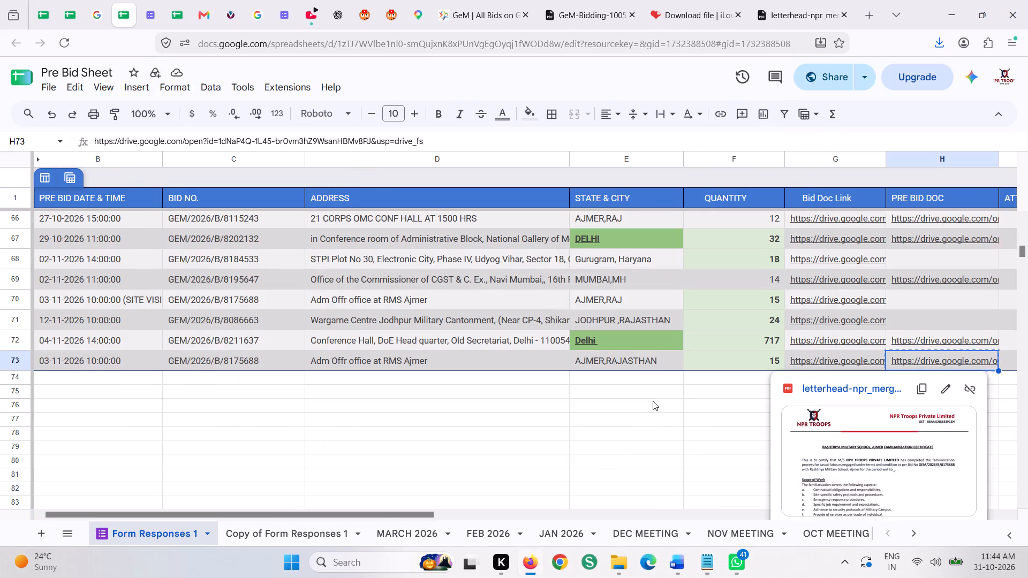
pyautogui.hotkey('alt', 'Tab')
pyautogui.hotkey('ctrl', 'v')
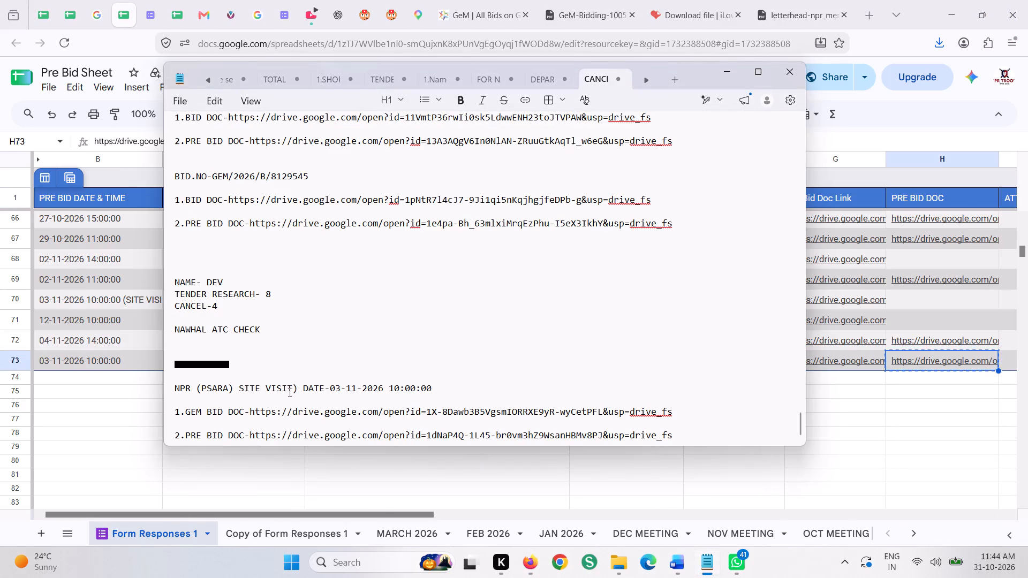
# Copy the whole NPR (PSARA) site-visit note, from its heading through the PRE BID DOC link, and return to the Pre Bid Sheet.
pyautogui.moveTo(173, 388); pyautogui.dragTo(401, 431)
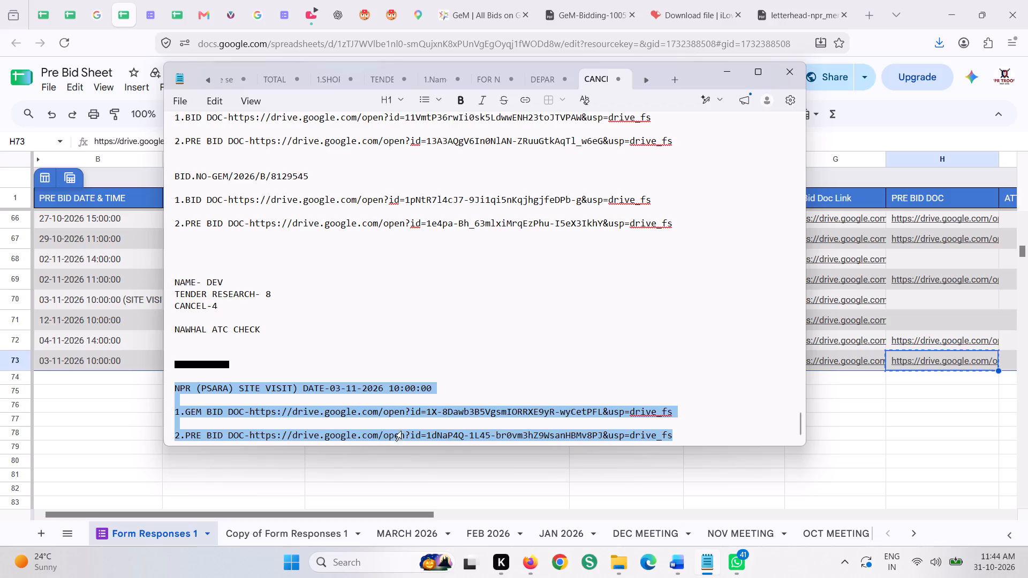
pyautogui.moveTo(401, 431); pyautogui.dragTo(684, 435)
pyautogui.hotkey('ctrl', 'c')
pyautogui.hotkey('ctrl', 'c')
pyautogui.hotkey('ctrl', 'c')
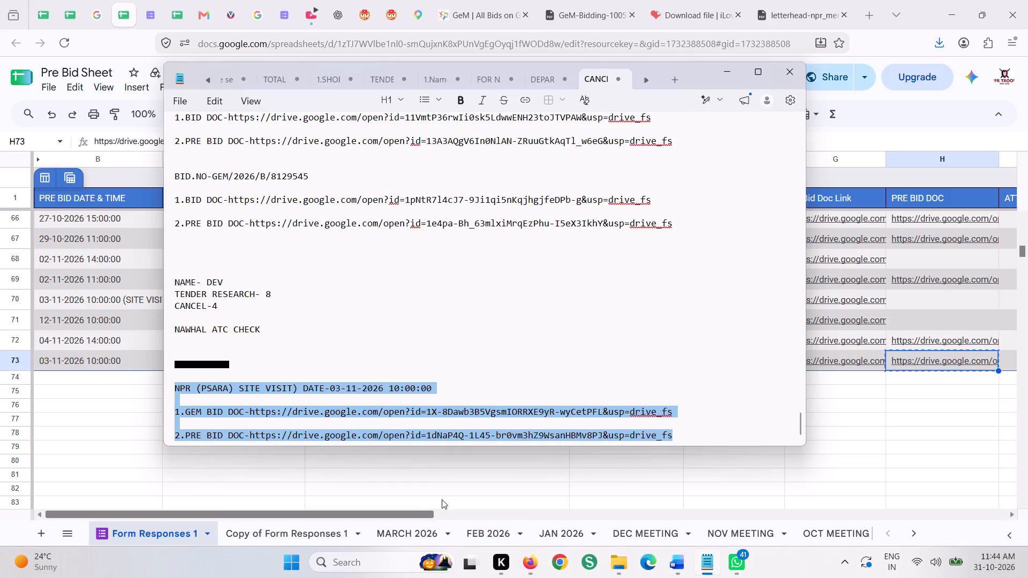
pyautogui.hotkey('ctrl', 'c')
pyautogui.hotkey('ctrl', 'c')
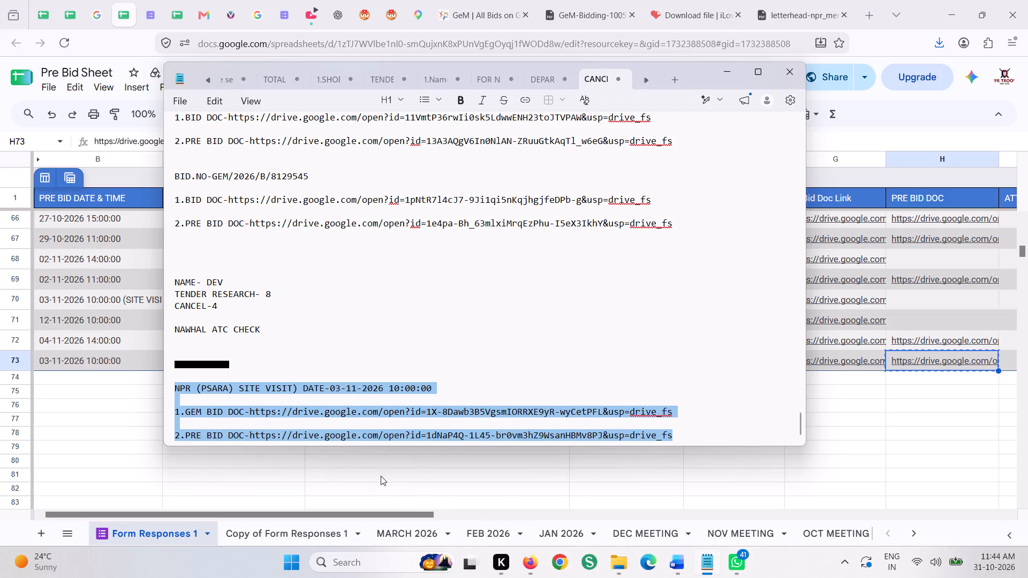
pyautogui.click(381, 476)
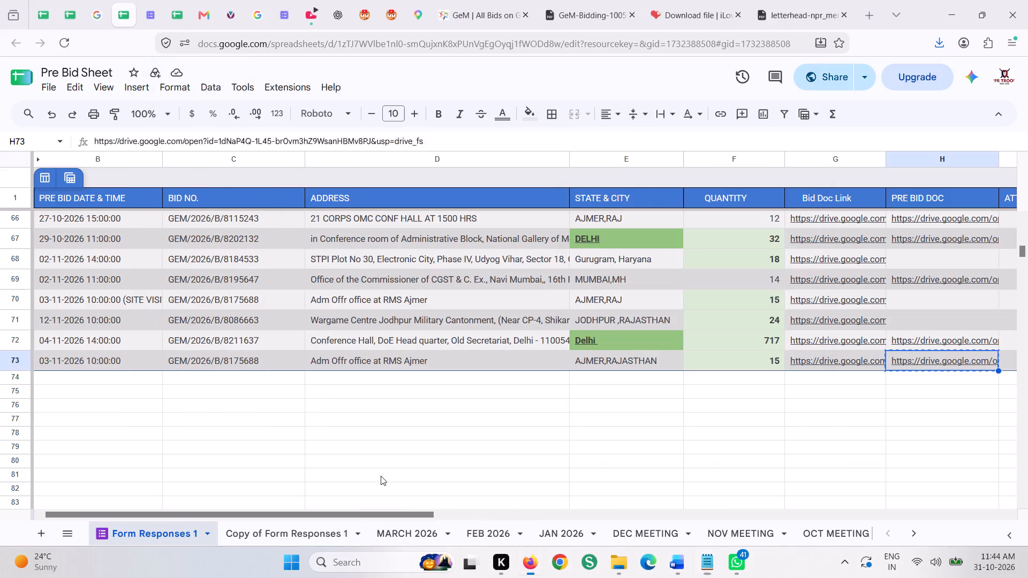